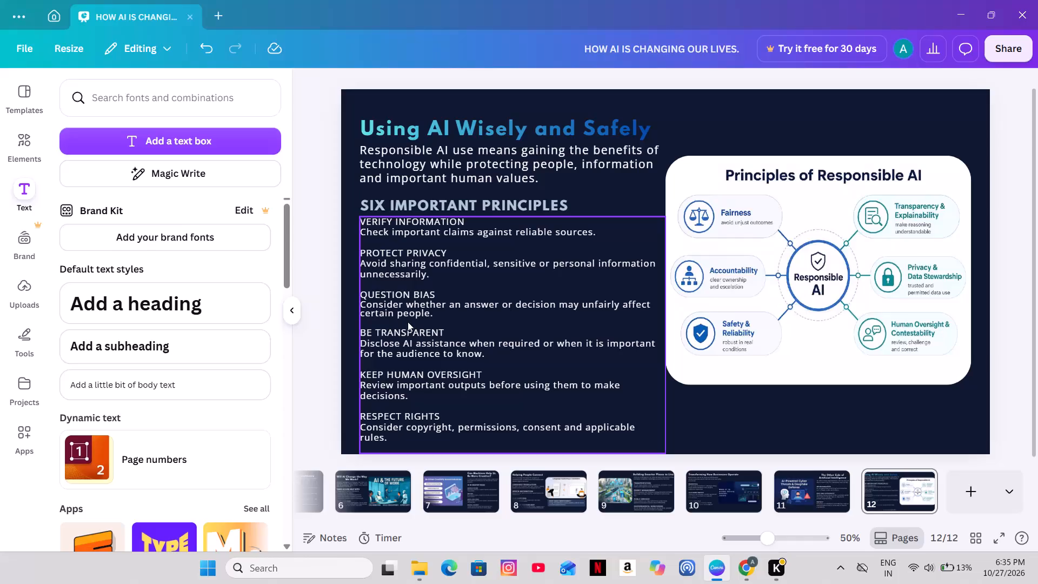
Nudge the text block listing the six principles slightly upward on page 12.
{"action": "left_click", "coordinate": [425, 340]}
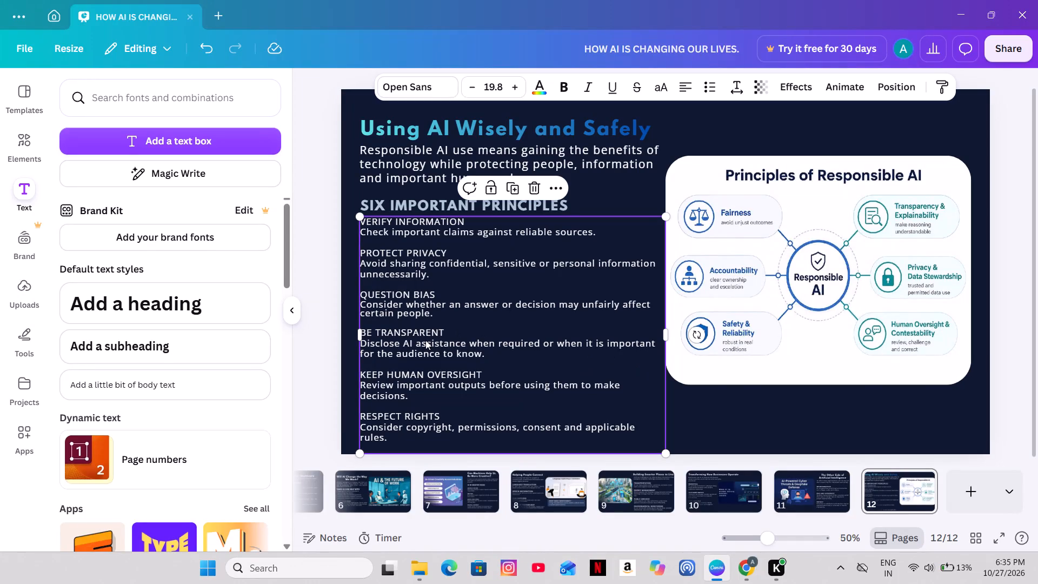
{"action": "key", "text": "Up"}
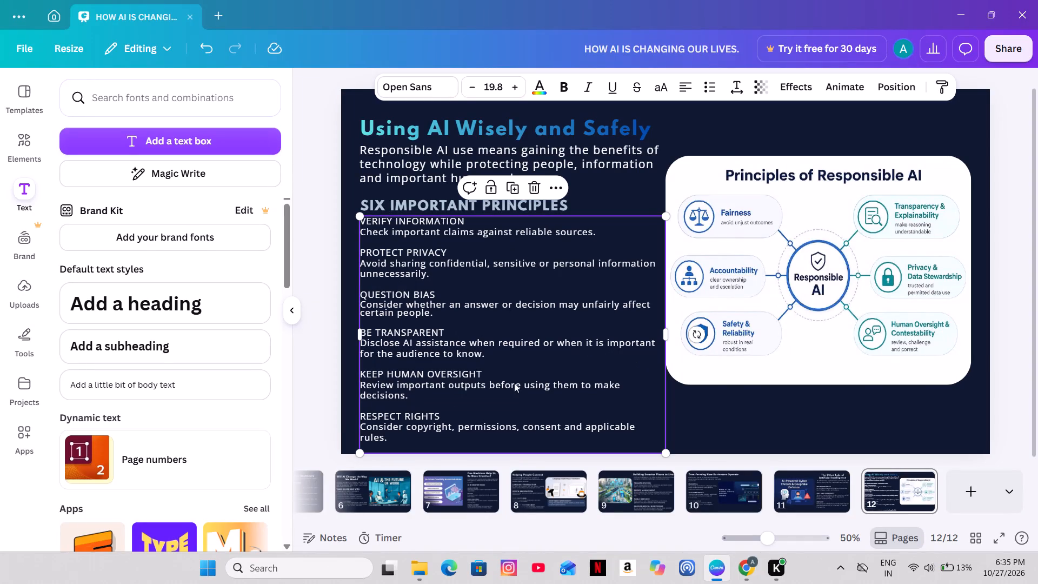
{"action": "left_click", "coordinate": [1009, 357]}
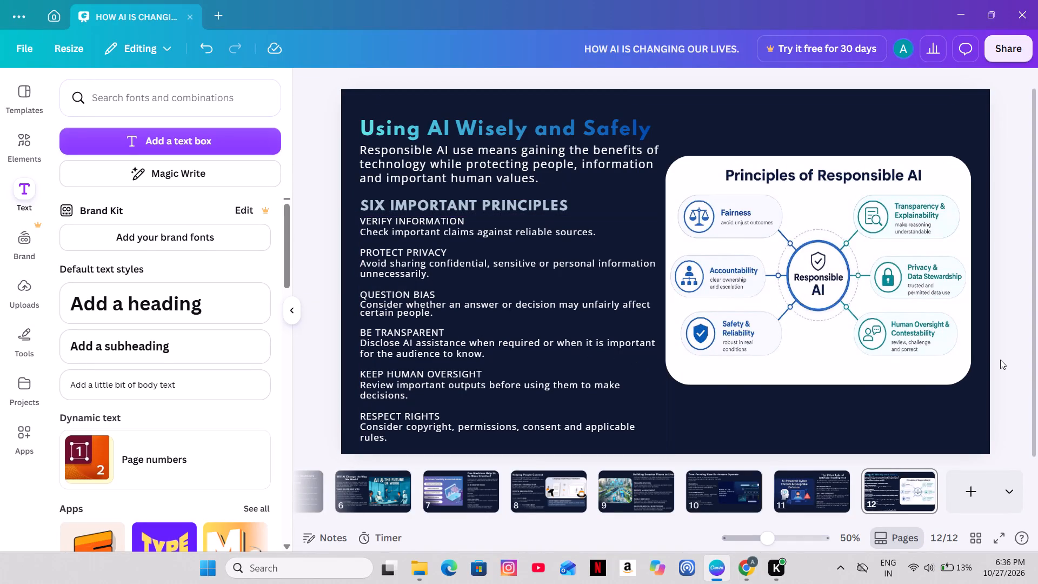
Add a blank page after page 12.
{"action": "left_click", "coordinate": [972, 494]}
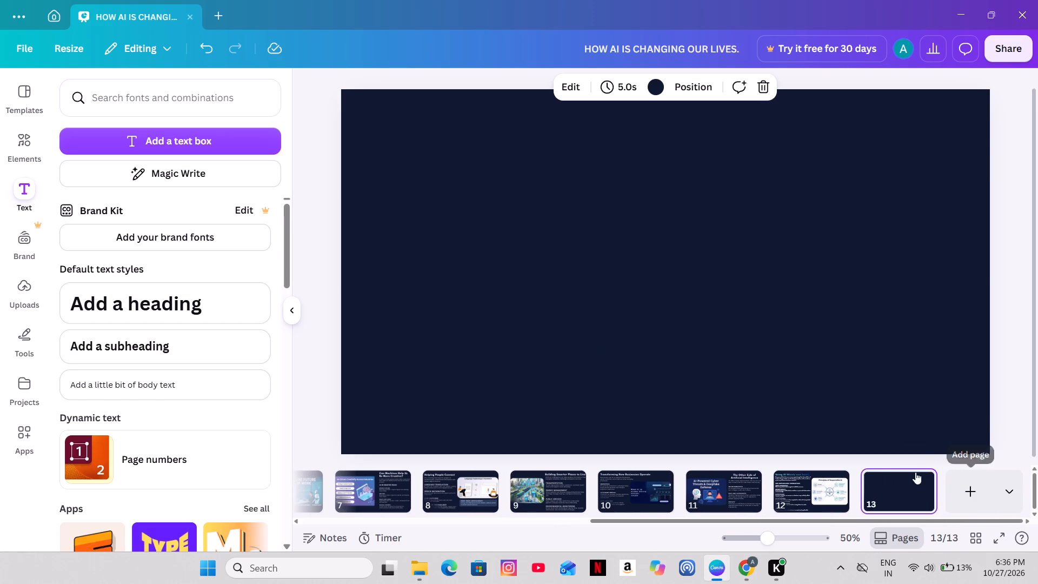
On page 12, remove the blank lines above PROTECT PRIVACY, QUESTION BIAS and BE TRANSPARENT.
{"action": "left_click", "coordinate": [826, 487]}
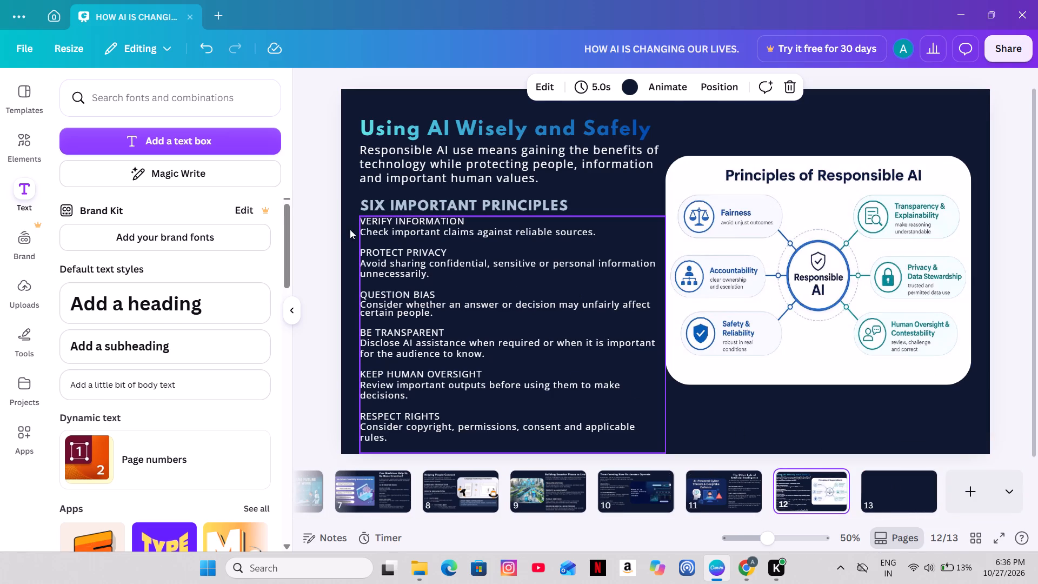
{"action": "left_click", "coordinate": [601, 233]}
{"action": "left_click", "coordinate": [602, 231]}
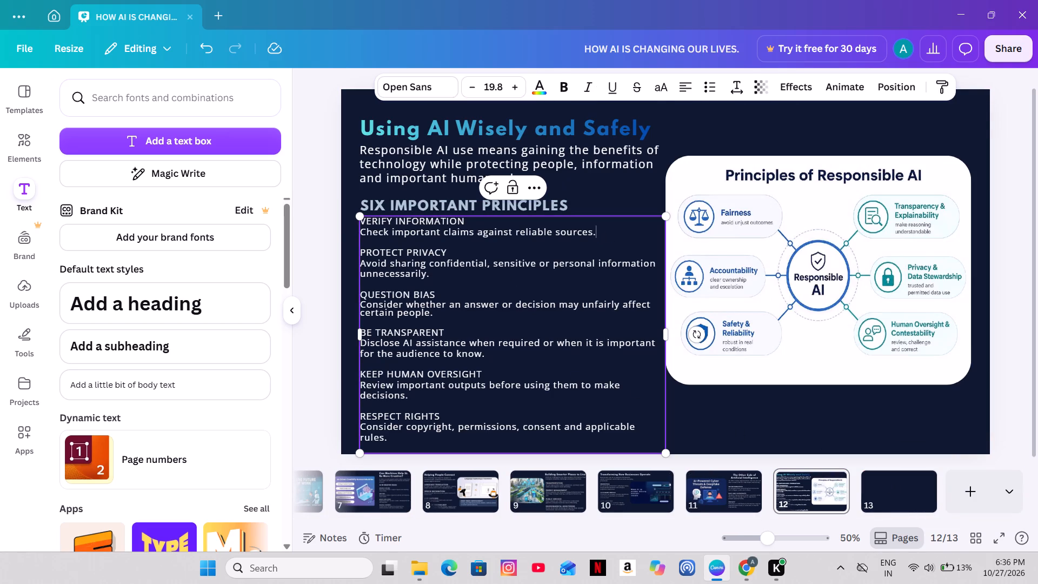
{"action": "left_click", "coordinate": [361, 248]}
{"action": "key", "text": "BackSpace"}
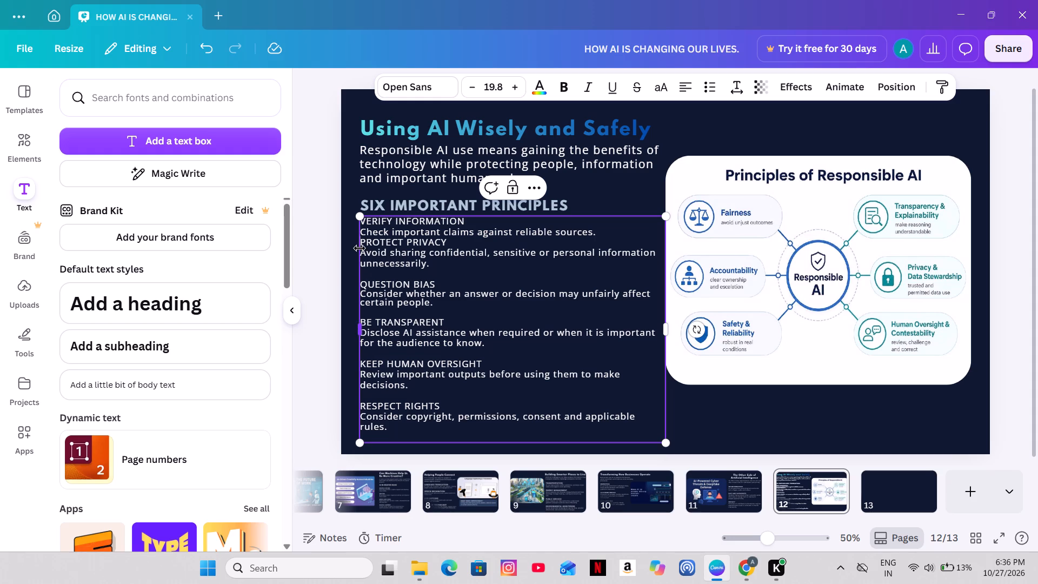
{"action": "left_click", "coordinate": [601, 233]}
{"action": "left_click", "coordinate": [361, 282]}
{"action": "key", "text": "BackSpace"}
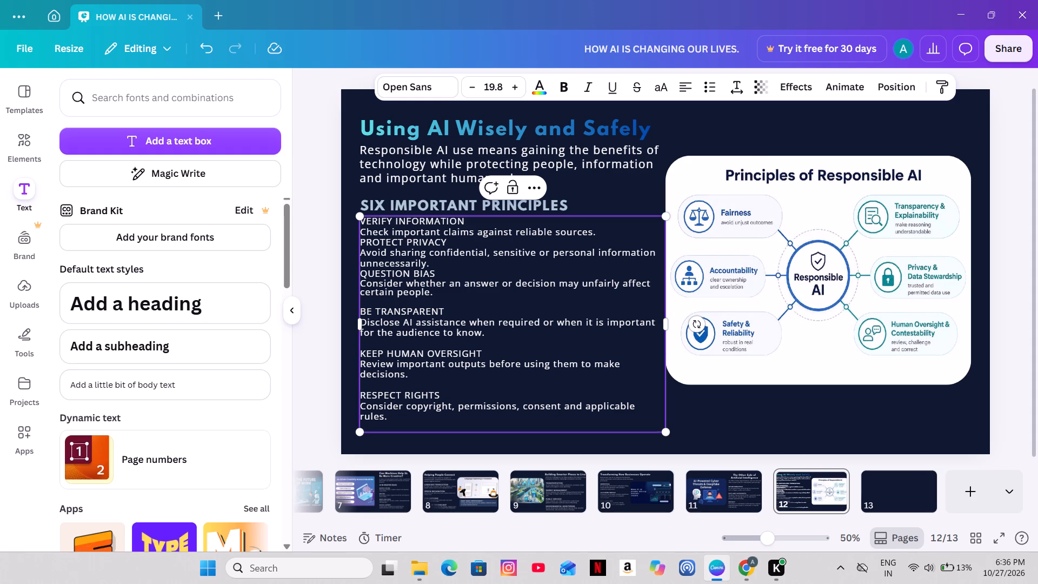
{"action": "left_click", "coordinate": [361, 309]}
{"action": "key", "text": "BackSpace"}
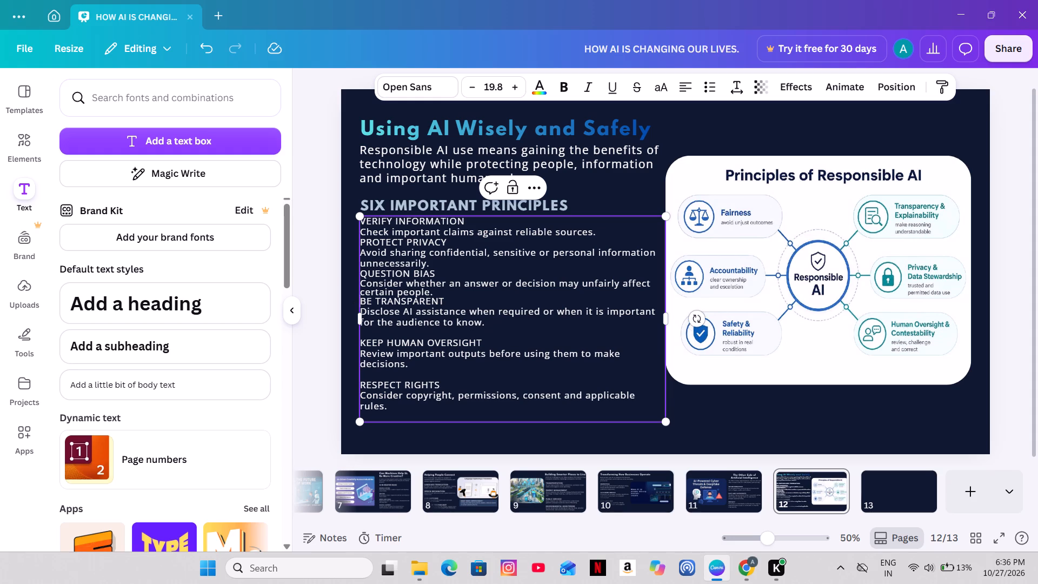
Remove the blank lines above KEEP HUMAN OVERSIGHT and RESPECT RIGHTS in the same text block.
{"action": "left_click", "coordinate": [360, 342]}
{"action": "key", "text": "BackSpace"}
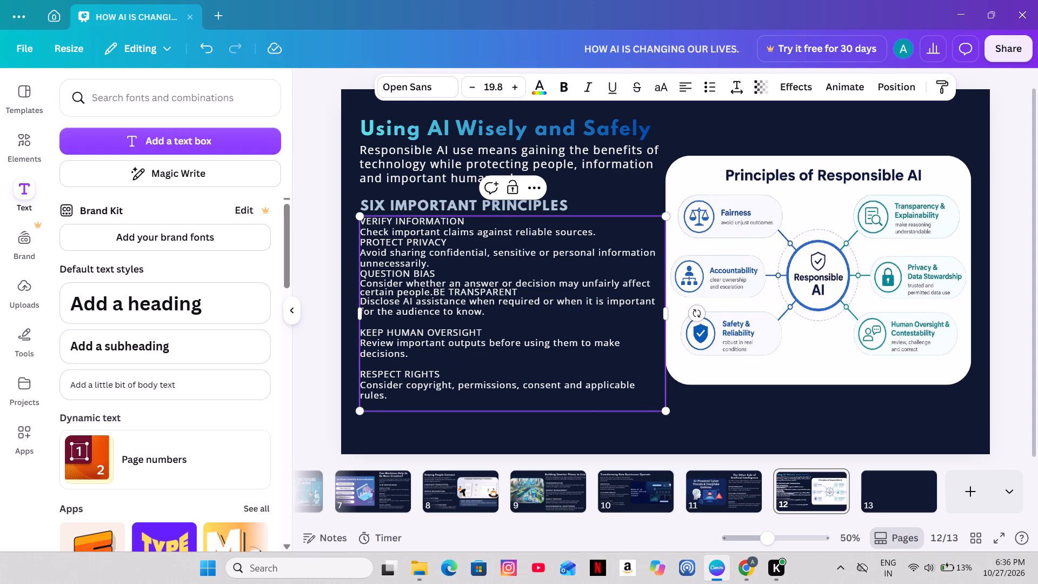
{"action": "key", "text": "ctrl+z"}
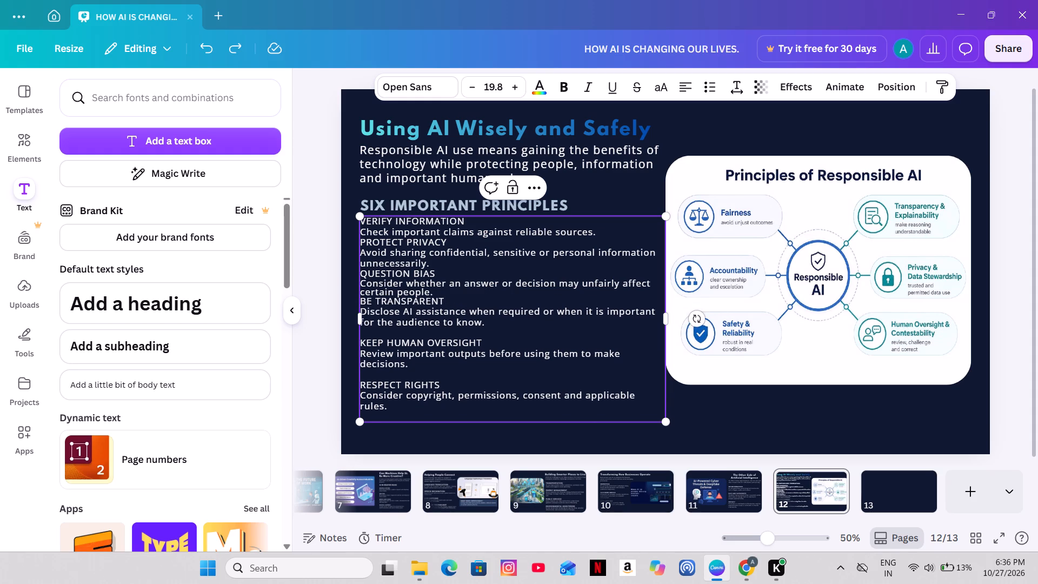
{"action": "left_click", "coordinate": [363, 341]}
{"action": "key", "text": "BackSpace"}
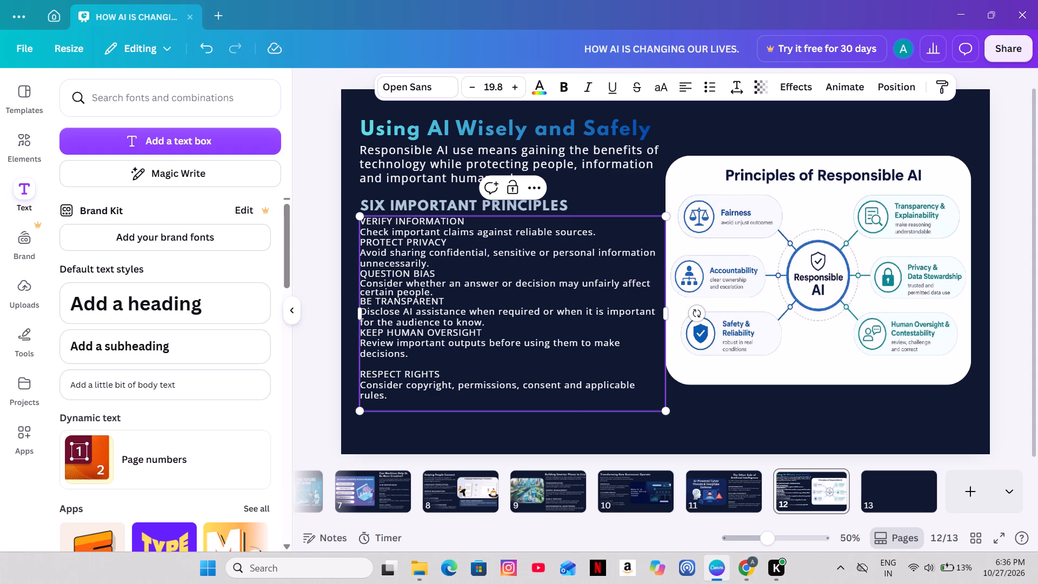
{"action": "left_click", "coordinate": [362, 373]}
{"action": "key", "text": "BackSpace"}
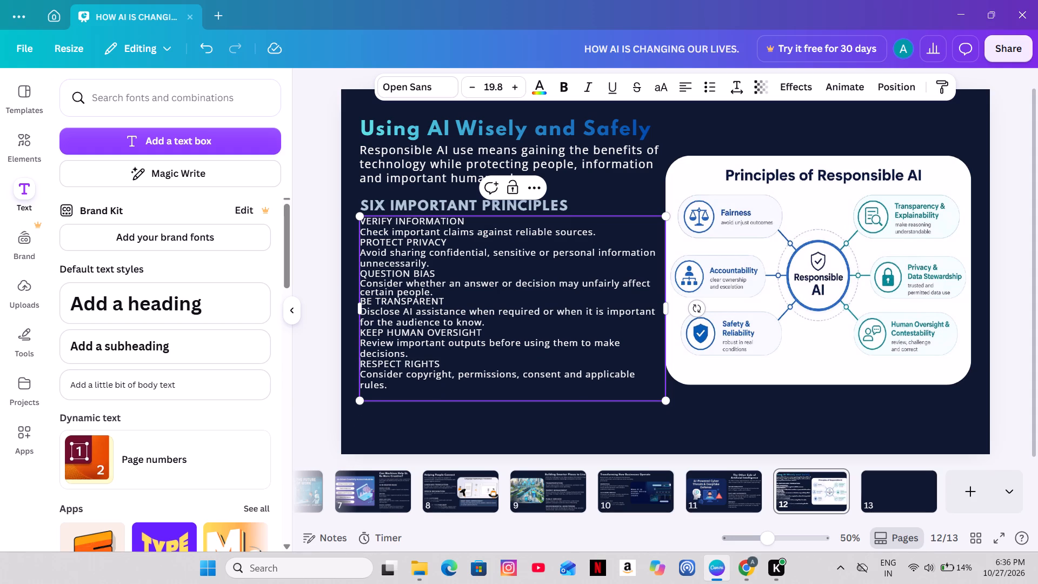
Set the line spacing of all text in the six-principles block to 1.38.
{"action": "left_click", "coordinate": [454, 283]}
{"action": "key", "text": "ctrl+a"}
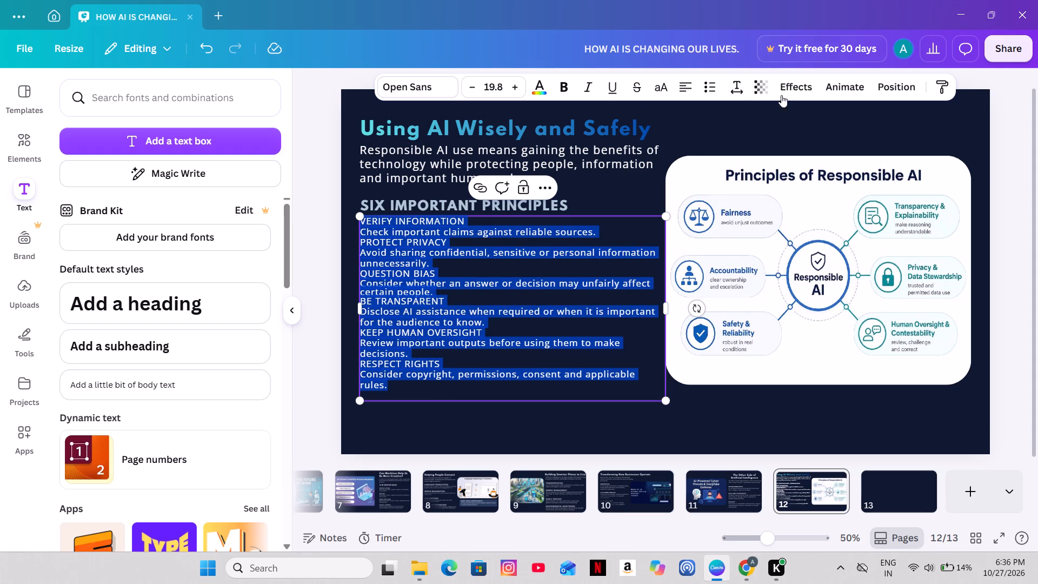
{"action": "left_click", "coordinate": [737, 84]}
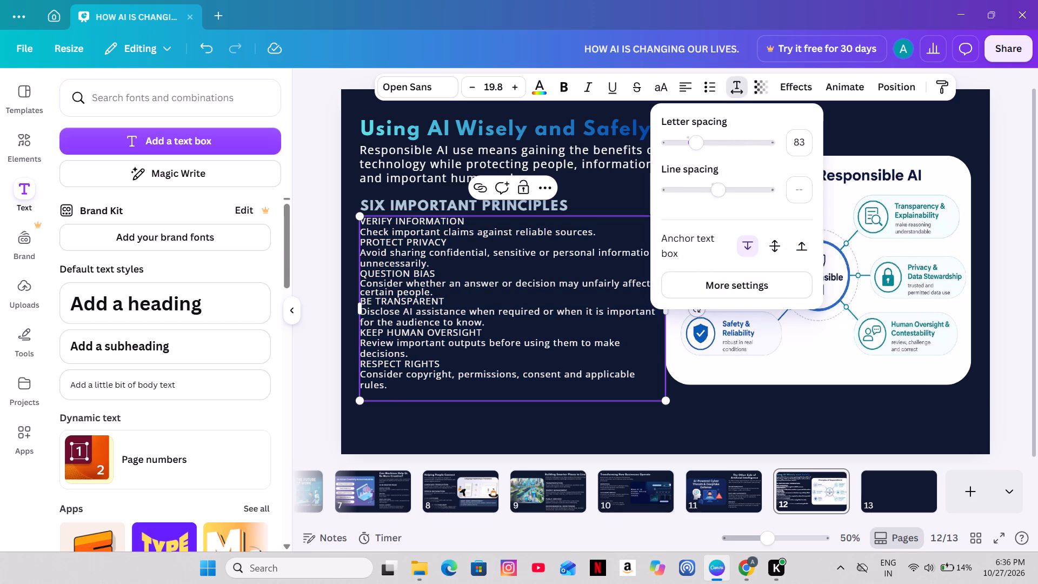
{"action": "left_click", "coordinate": [712, 194]}
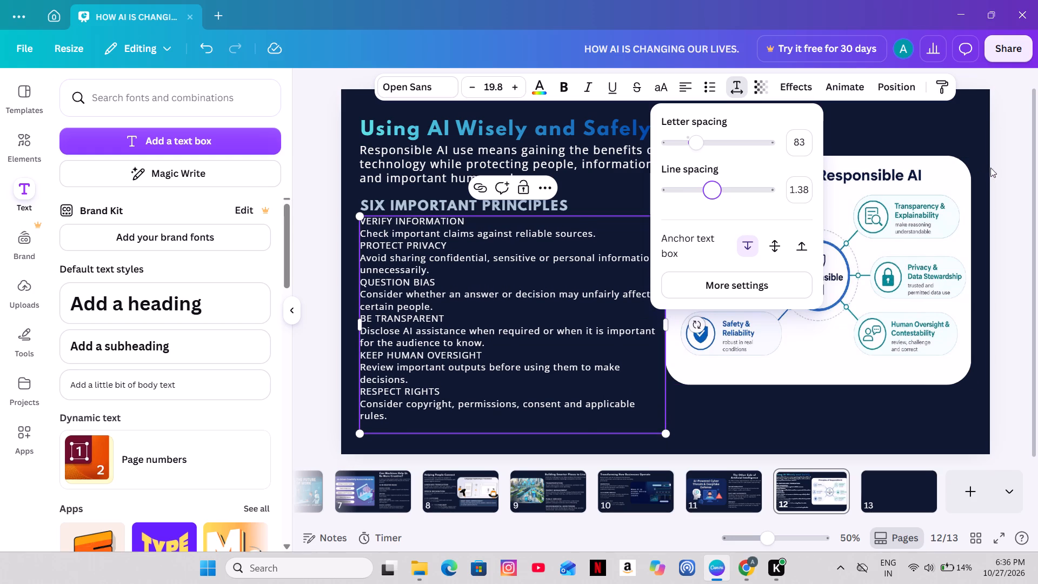
{"action": "left_click", "coordinate": [1012, 161]}
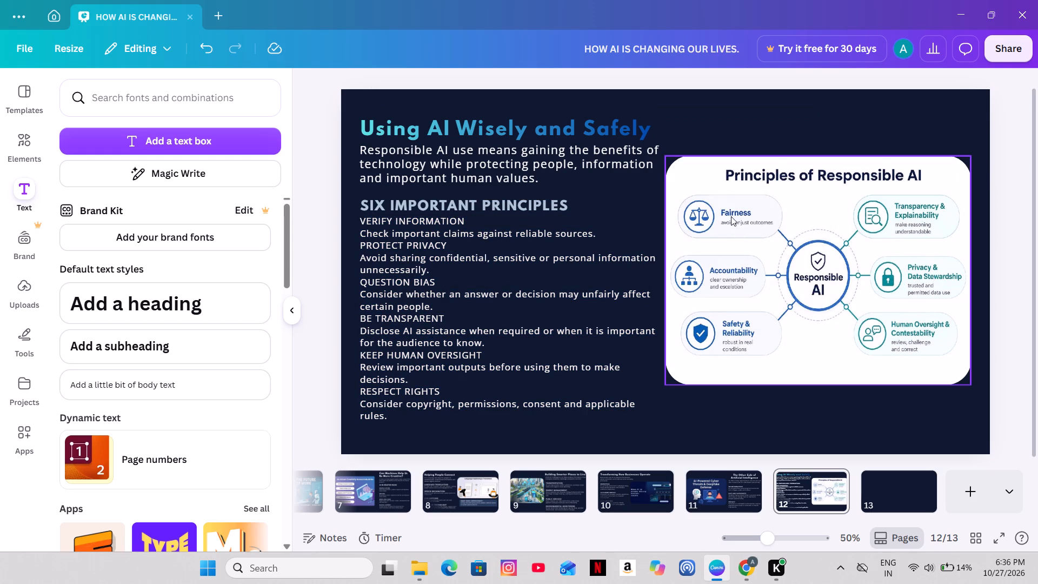
Insert a blank line above each of PROTECT PRIVACY, QUESTION BIAS and BE TRANSPARENT.
{"action": "left_click", "coordinate": [450, 246]}
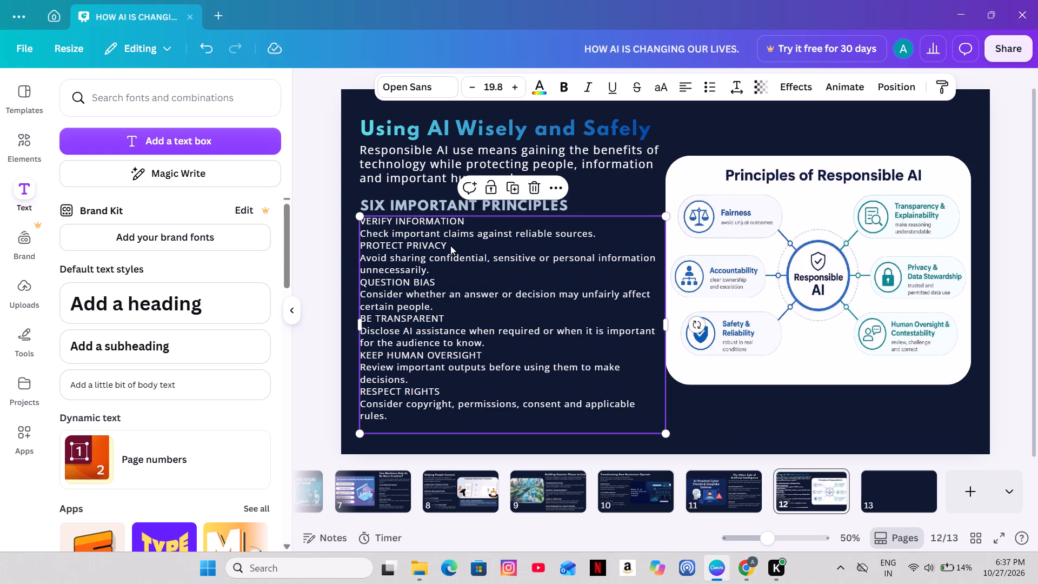
{"action": "left_click", "coordinate": [454, 243]}
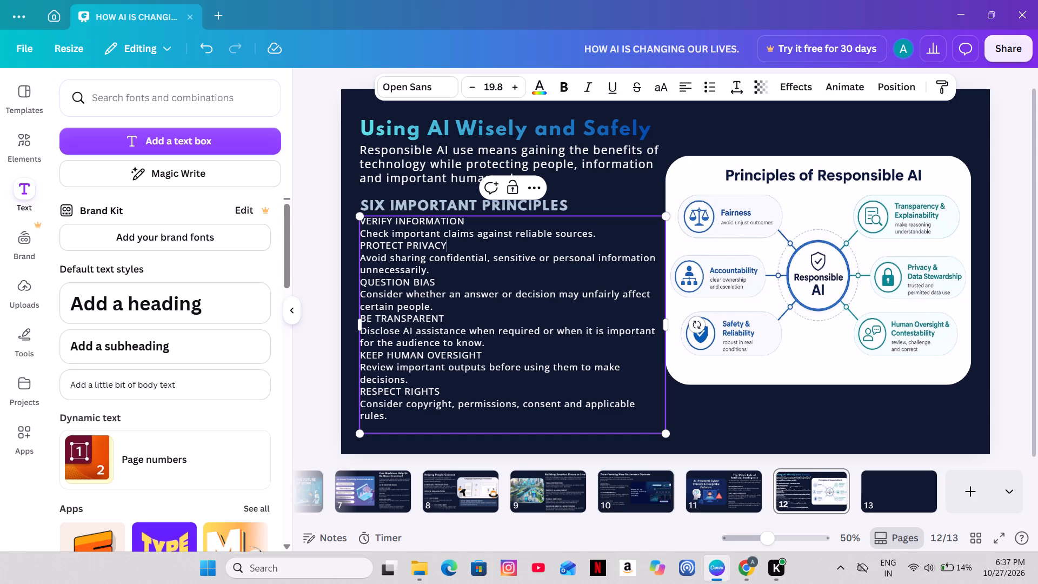
{"action": "left_click", "coordinate": [598, 234]}
{"action": "key", "text": "shift+Return"}
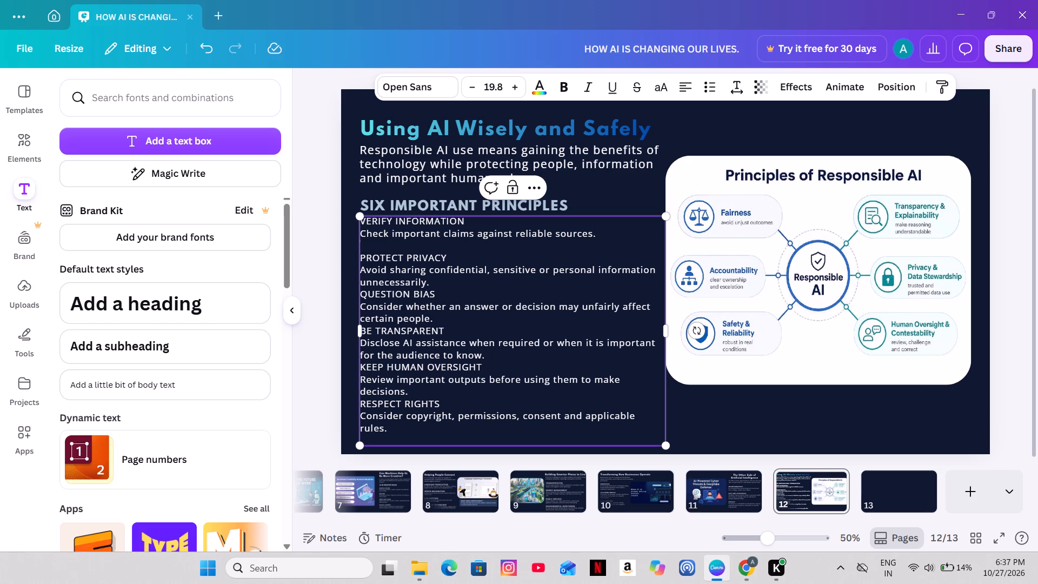
{"action": "left_click", "coordinate": [436, 282]}
{"action": "key", "text": "shift+Return"}
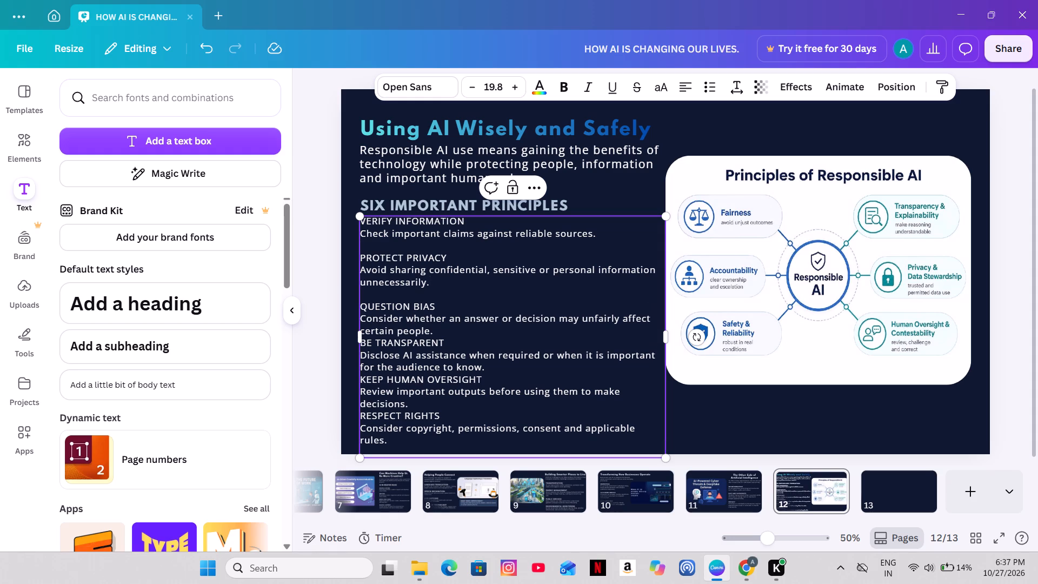
{"action": "left_click", "coordinate": [445, 341]}
{"action": "left_click", "coordinate": [435, 327]}
{"action": "key", "text": "shift+Return"}
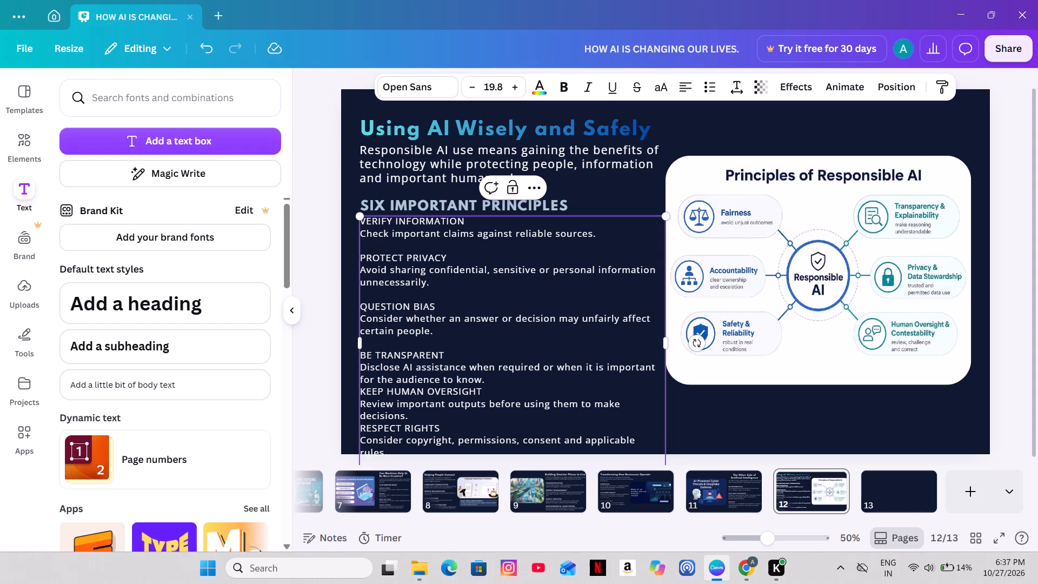
{"action": "left_click", "coordinate": [326, 239]}
Shift the principles block up the page and insert blank lines above KEEP HUMAN OVERSIGHT and RESPECT RIGHTS.
{"action": "left_click_drag", "start_coordinate": [482, 358], "coordinate": [491, 324]}
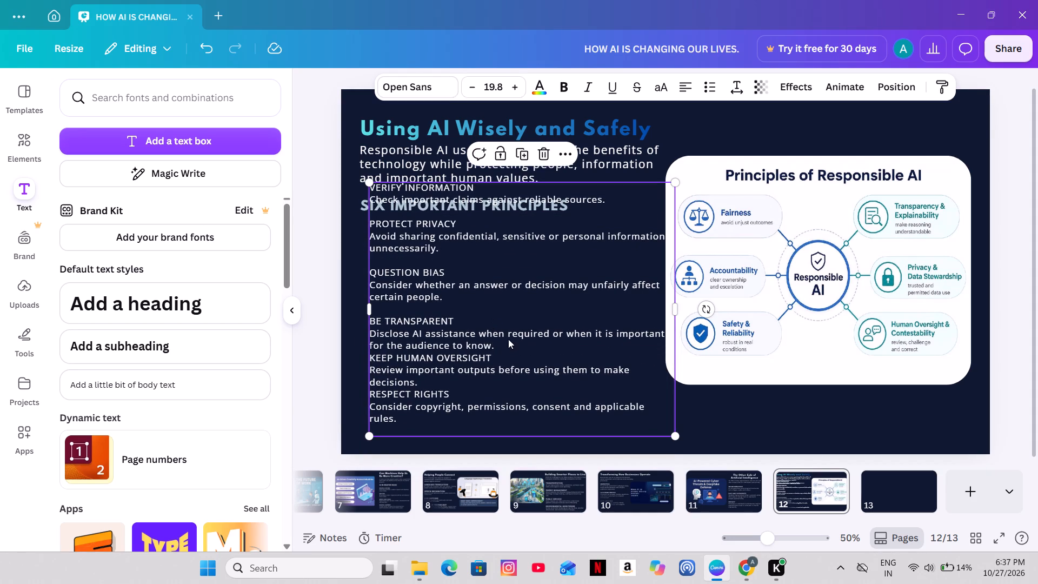
{"action": "left_click", "coordinate": [499, 343]}
{"action": "key", "text": "shift+Return"}
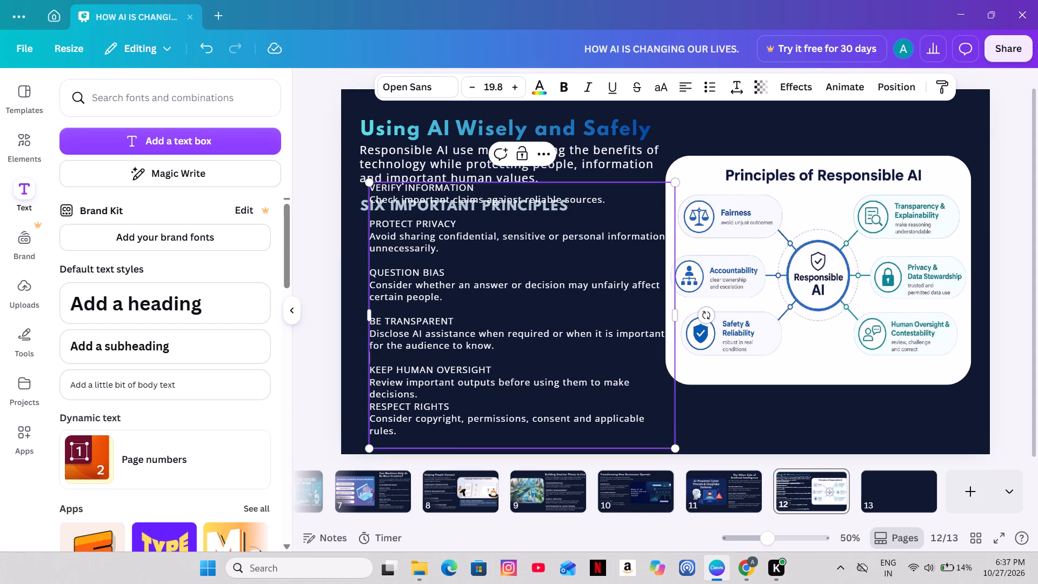
{"action": "left_click", "coordinate": [425, 395]}
{"action": "key", "text": "shift+Return"}
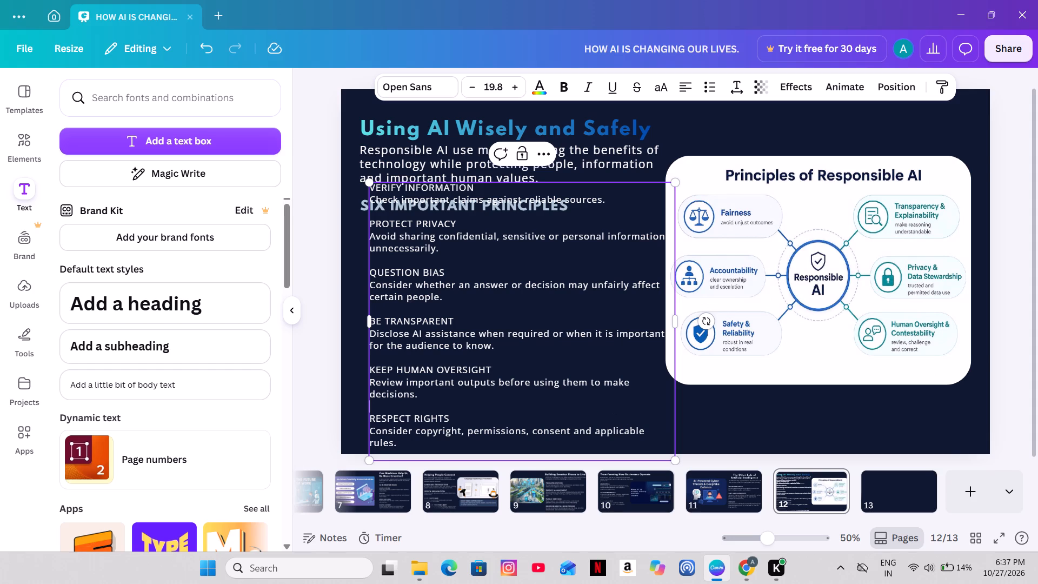
Set the font size of all text in the six-principles block to 18.8.
{"action": "left_click", "coordinate": [539, 298]}
{"action": "key", "text": "ctrl+a"}
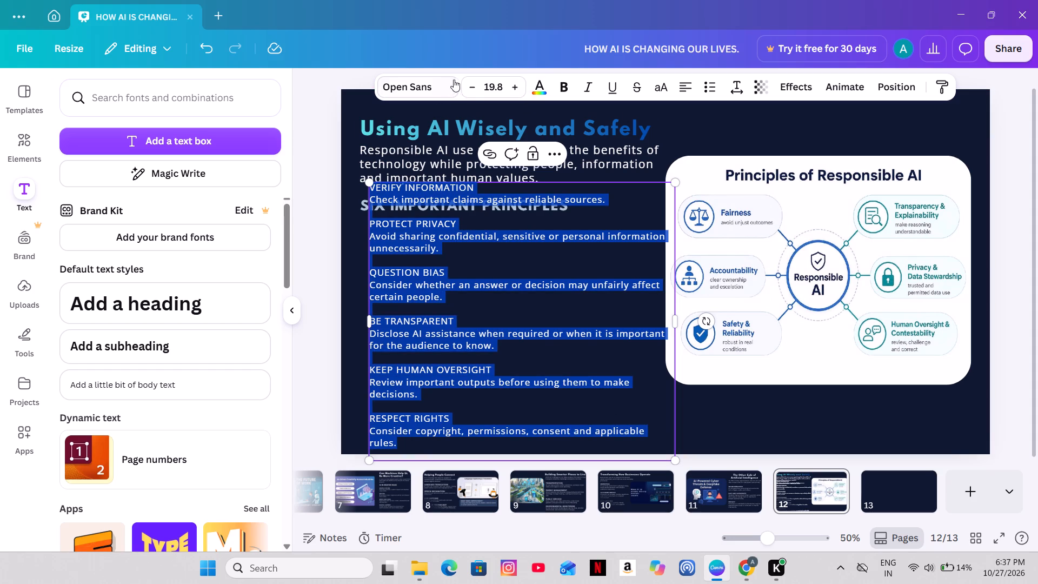
{"action": "left_click", "coordinate": [474, 87]}
{"action": "left_click", "coordinate": [475, 85]}
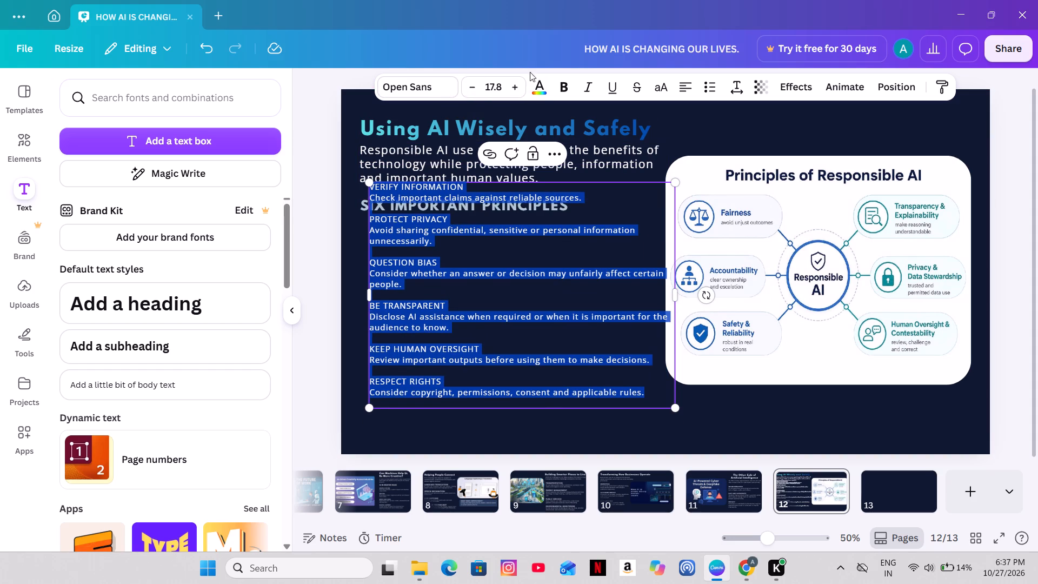
{"action": "left_click", "coordinate": [514, 85]}
{"action": "left_click", "coordinate": [321, 124]}
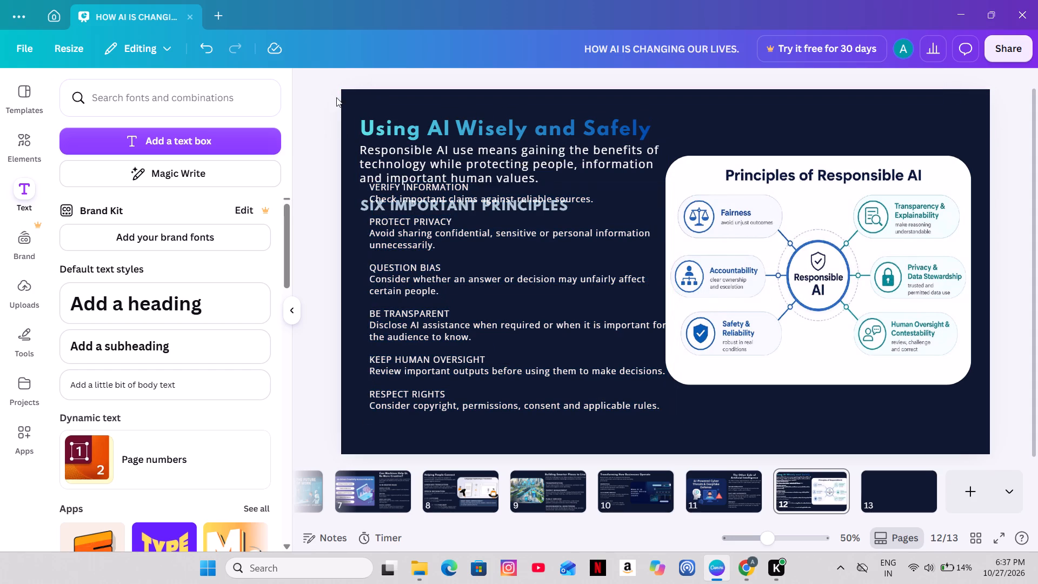
Move the principles block back below the SIX IMPORTANT PRINCIPLES heading, aligned with the heading's starting edge.
{"action": "left_click_drag", "start_coordinate": [442, 293], "coordinate": [432, 336]}
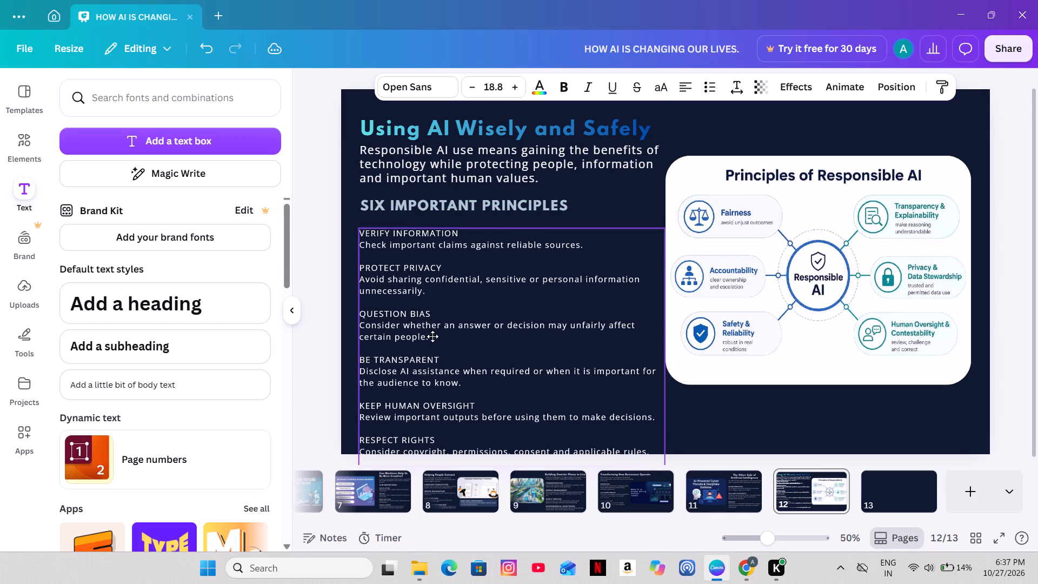
Move the principles block up to directly beneath the SIX IMPORTANT PRINCIPLES heading, keeping it aligned with the introductory paragraph's starting edge.
{"action": "left_click_drag", "start_coordinate": [432, 336], "coordinate": [437, 323]}
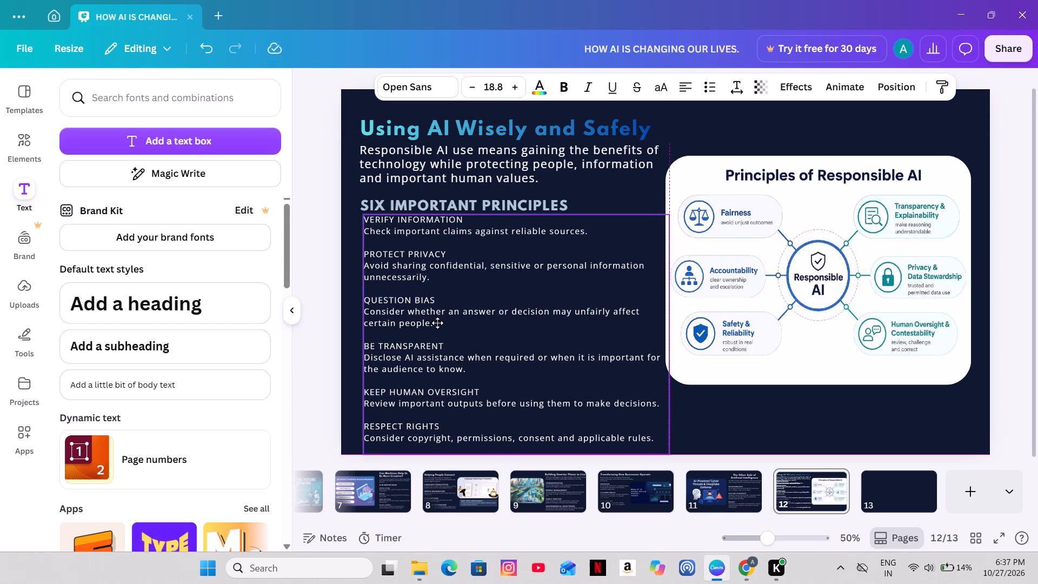
{"action": "left_click_drag", "start_coordinate": [437, 323], "coordinate": [430, 321]}
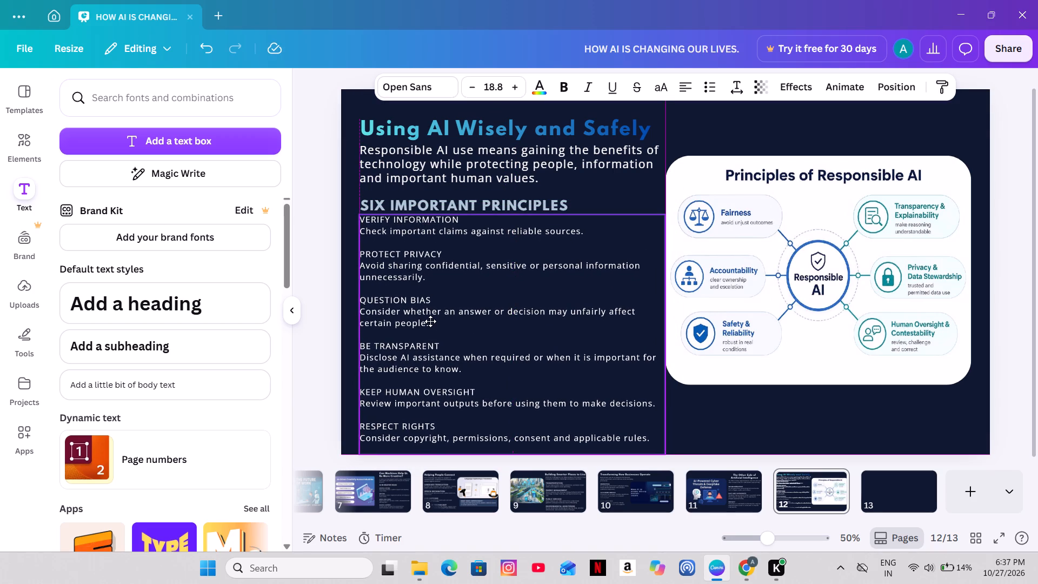
{"action": "left_click_drag", "start_coordinate": [430, 321], "coordinate": [430, 320]}
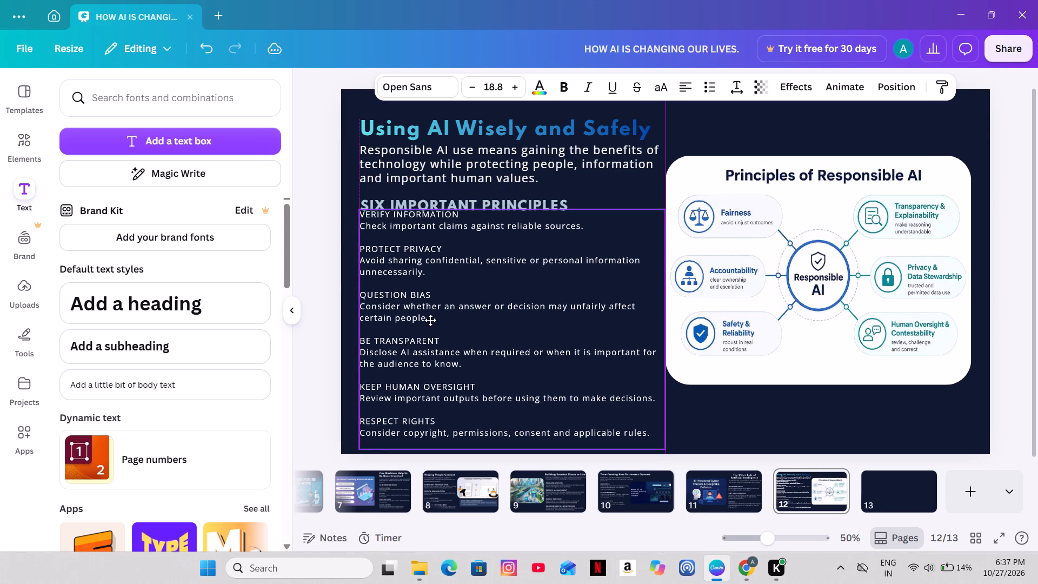
{"action": "left_click_drag", "start_coordinate": [430, 320], "coordinate": [432, 326]}
{"action": "left_click", "coordinate": [320, 240]}
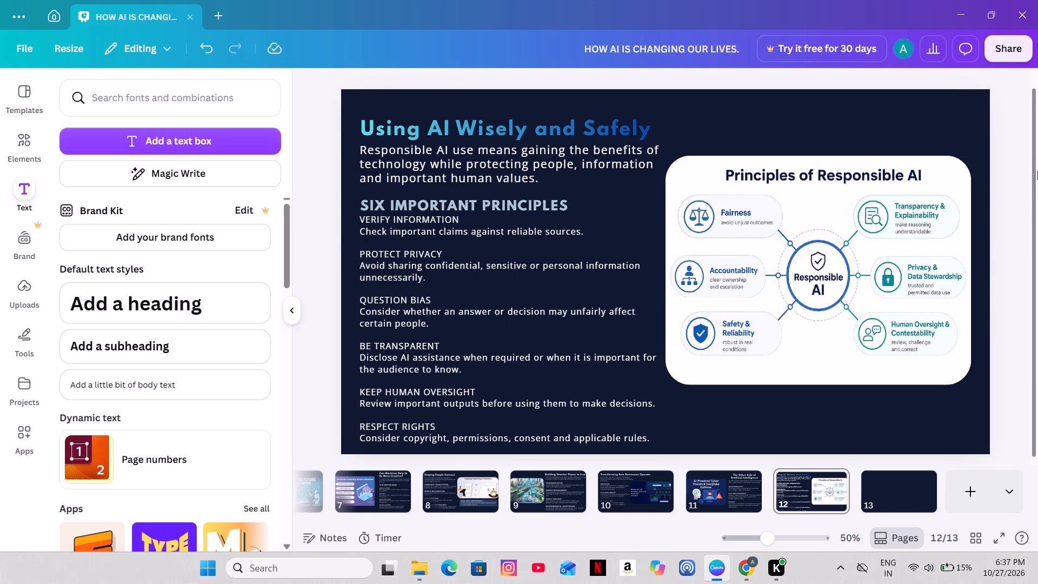
Nudge the SIX IMPORTANT PRINCIPLES heading slightly up the page, away from the principles block.
{"action": "left_click", "coordinate": [506, 204]}
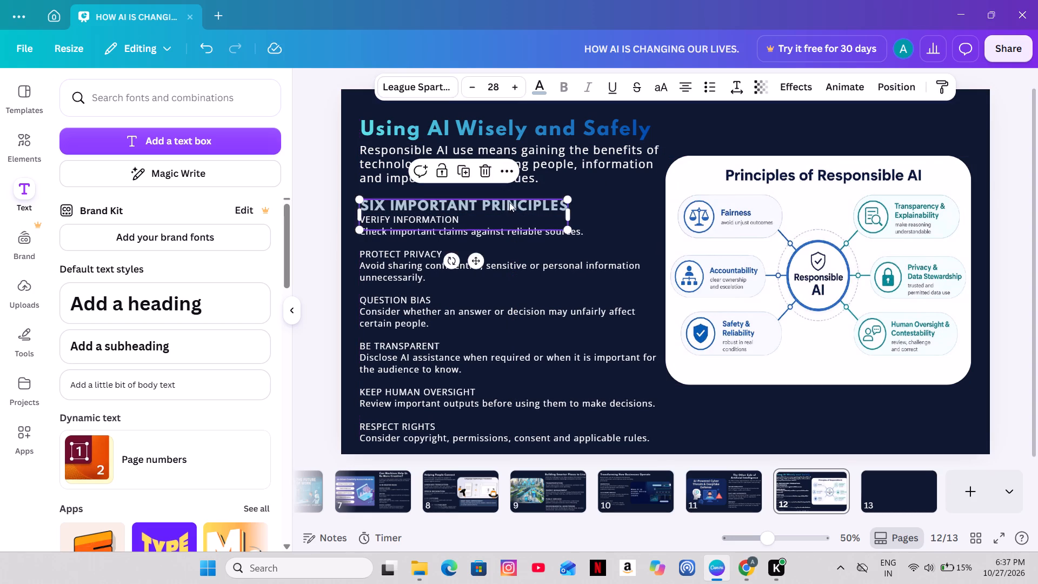
{"action": "key", "text": "Up"}
{"action": "key", "text": "Up"}
{"action": "key", "text": "Up"}
{"action": "key", "text": "Up"}
{"action": "key", "text": "Up"}
{"action": "key", "text": "Up"}
{"action": "key", "text": "Up"}
{"action": "key", "text": "Up"}
{"action": "key", "text": "Up"}
{"action": "key", "text": "Up"}
{"action": "key", "text": "Up"}
{"action": "key", "text": "Up"}
{"action": "key", "text": "Up"}
{"action": "key", "text": "Up"}
{"action": "key", "text": "Up"}
{"action": "key", "text": "Up"}
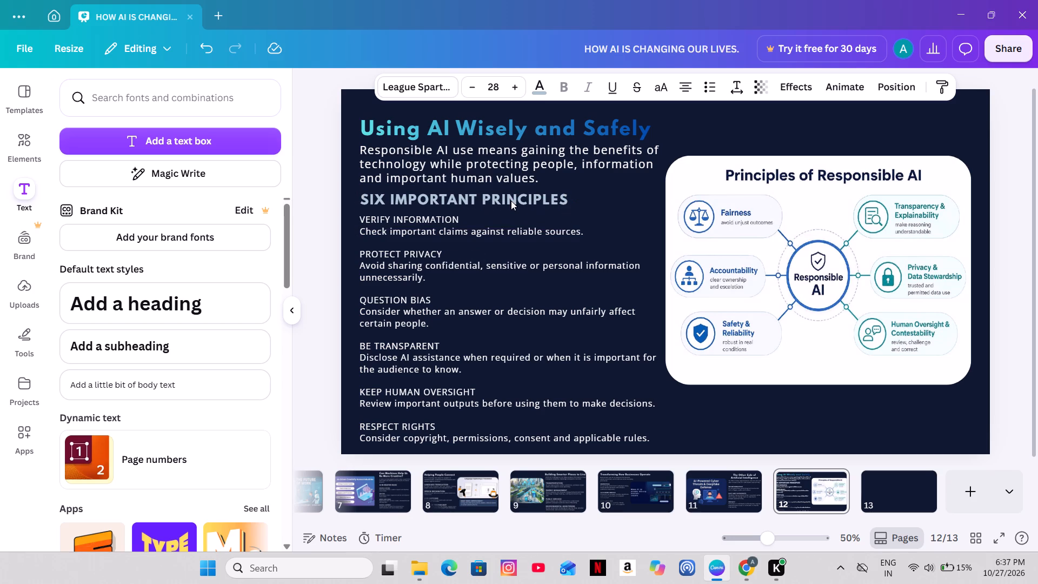
Nudge the principles block a touch upward and slightly inward from the page edge.
{"action": "left_click", "coordinate": [523, 303]}
{"action": "key", "text": "Up"}
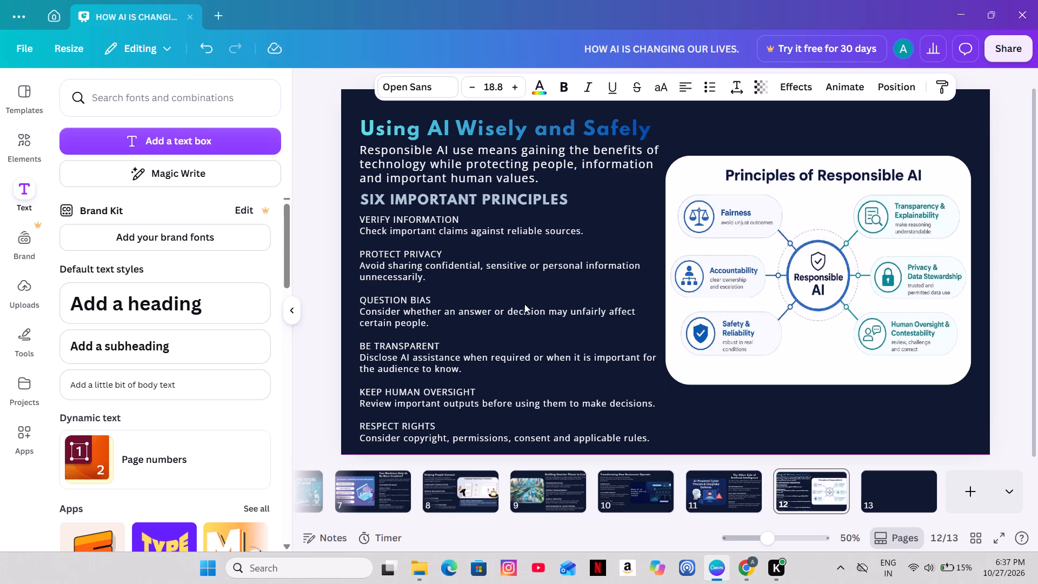
{"action": "key", "text": "Right"}
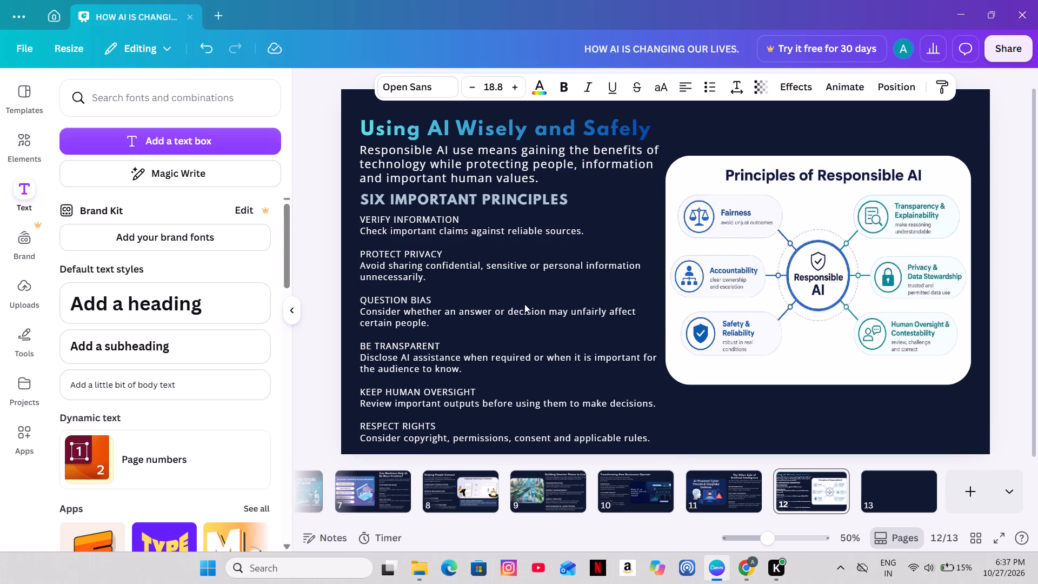
{"action": "key", "text": "Right"}
{"action": "key", "text": "Right"}
{"action": "key", "text": "Left"}
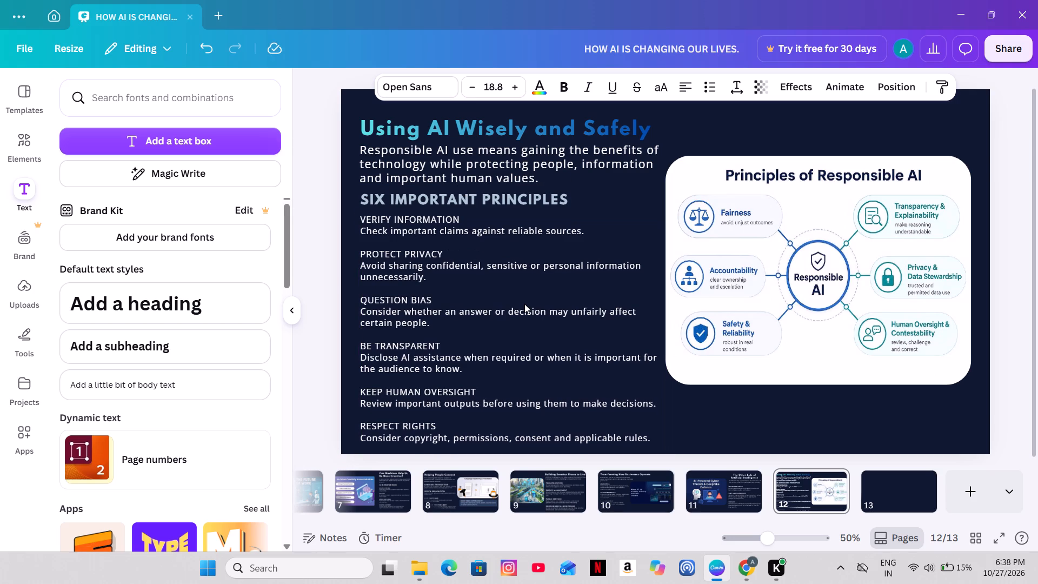
{"action": "key", "text": "Up"}
{"action": "key", "text": "Up"}
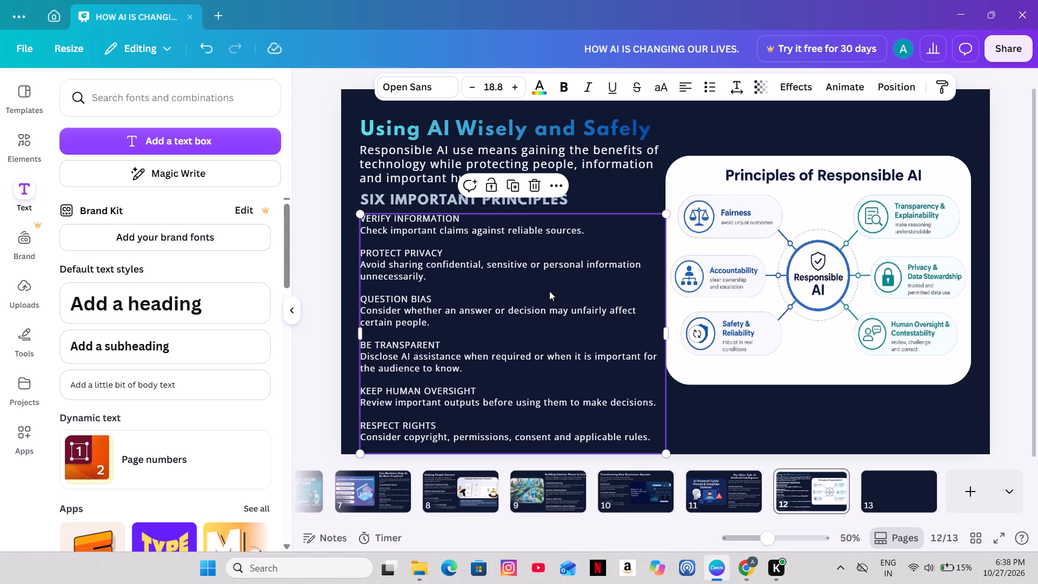
{"action": "left_click", "coordinate": [333, 261]}
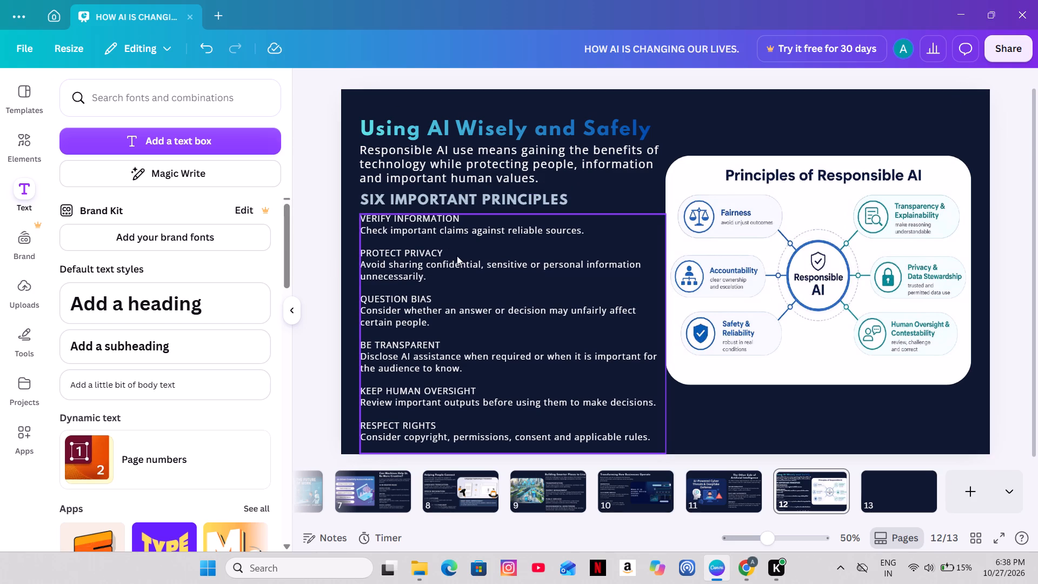
{"action": "left_click", "coordinate": [311, 177]}
Nudge the title Using AI Wisely and Safely slightly up the page, away from the introductory paragraph.
{"action": "left_click", "coordinate": [498, 130]}
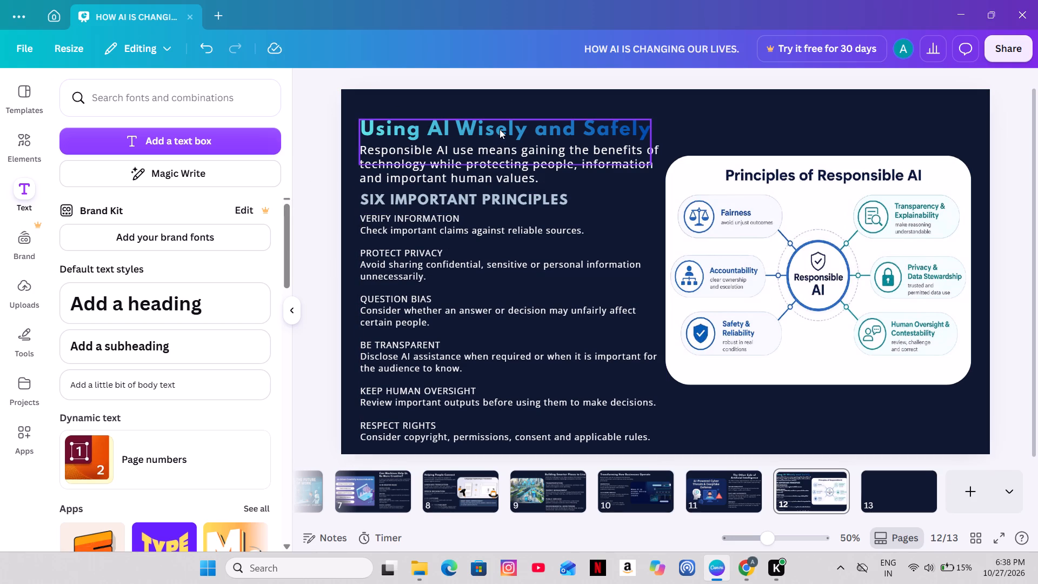
{"action": "key", "text": "Up"}
{"action": "key", "text": "Up"}
{"action": "key", "text": "Up"}
{"action": "key", "text": "Up"}
{"action": "key", "text": "Up"}
{"action": "key", "text": "Up"}
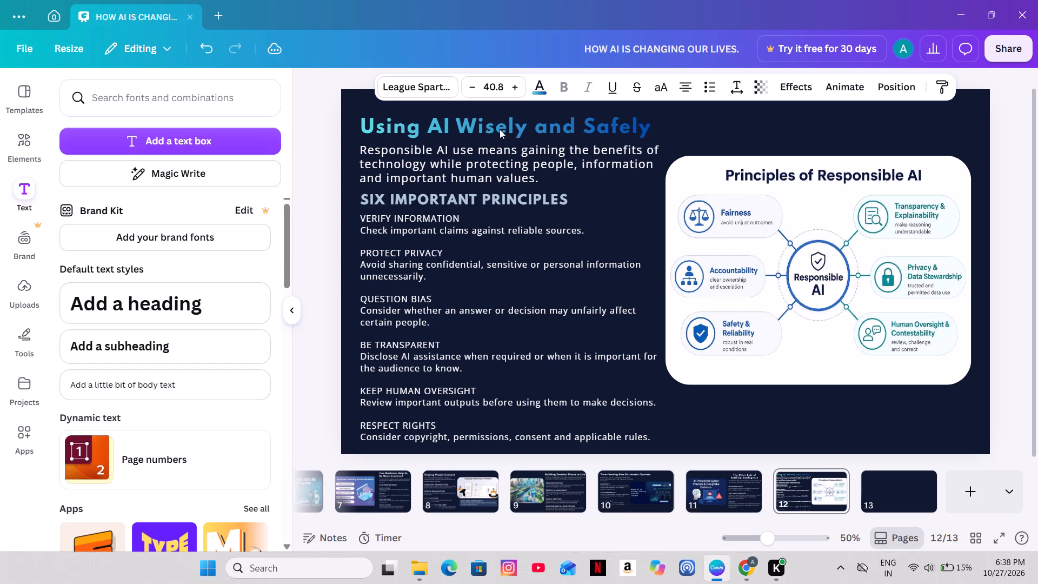
{"action": "key", "text": "Up"}
{"action": "key", "text": "Up"}
{"action": "key", "text": "Up"}
{"action": "key", "text": "Up"}
{"action": "key", "text": "Up"}
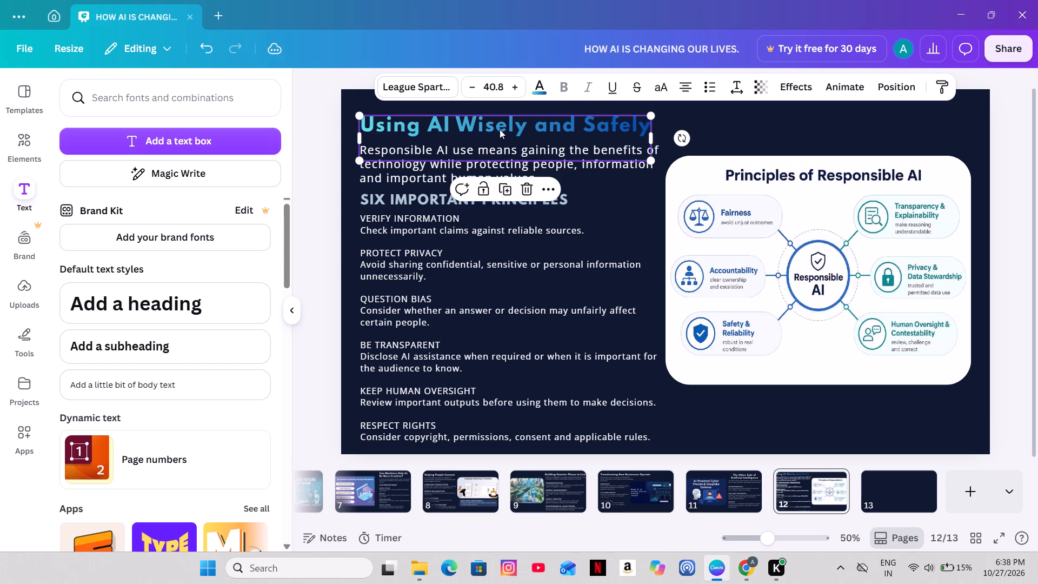
Nudge the introductory paragraph on responsible AI use slightly up, closer to the title.
{"action": "left_click", "coordinate": [389, 170]}
{"action": "key", "text": "Up"}
{"action": "key", "text": "Up"}
{"action": "key", "text": "Up"}
{"action": "key", "text": "Up"}
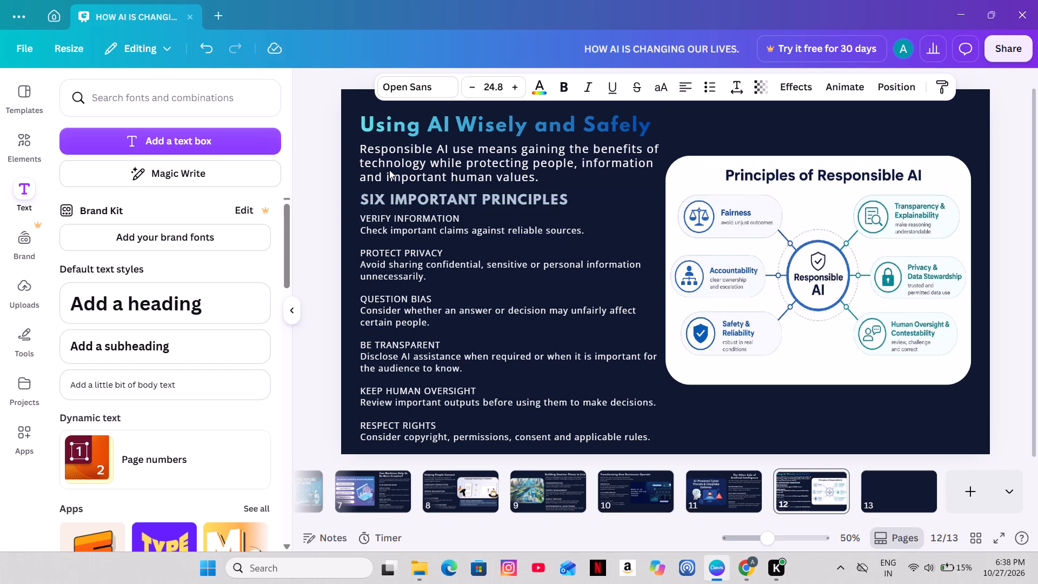
{"action": "key", "text": "Up"}
{"action": "key", "text": "Up"}
{"action": "key", "text": "Up"}
{"action": "key", "text": "Up"}
{"action": "key", "text": "Up"}
{"action": "key", "text": "Up"}
{"action": "key", "text": "Up"}
{"action": "key", "text": "Up"}
{"action": "key", "text": "Up"}
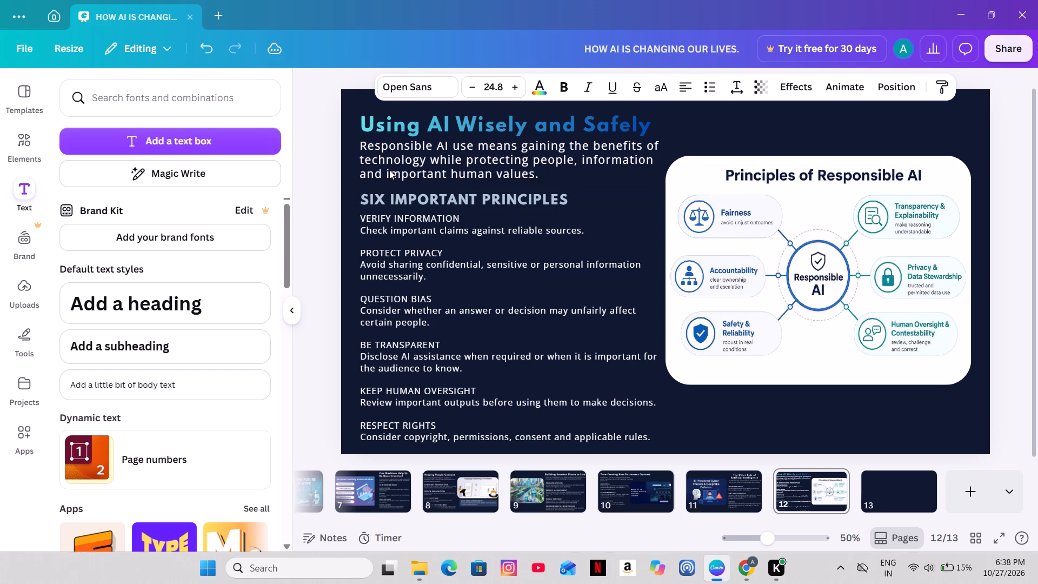
{"action": "key", "text": "Up"}
{"action": "left_click", "coordinate": [327, 205]}
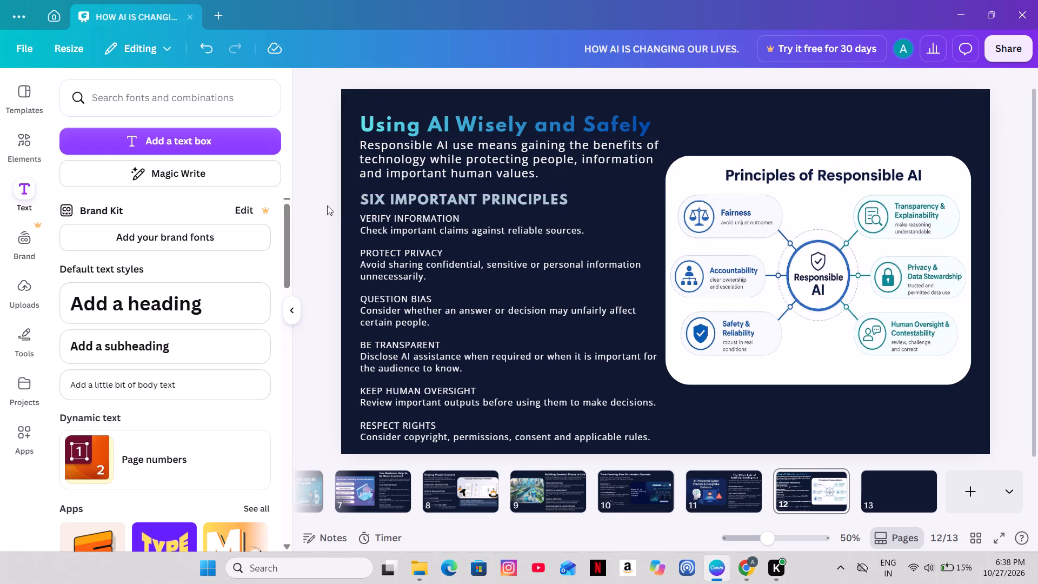
Nudge the SIX IMPORTANT PRINCIPLES heading slightly further up and a touch toward the page edge.
{"action": "left_click", "coordinate": [424, 211]}
{"action": "key", "text": "Up"}
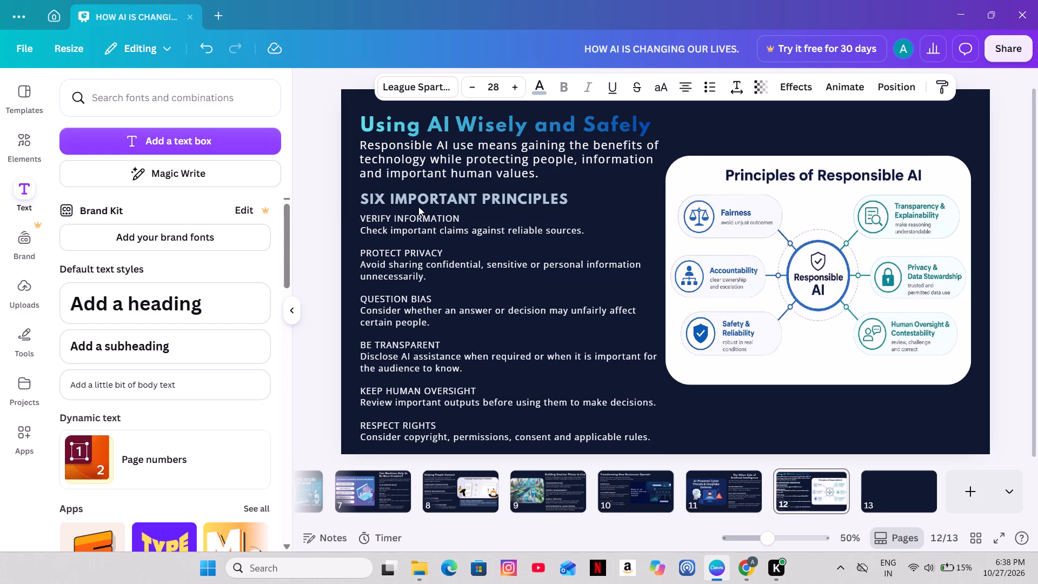
{"action": "key", "text": "Up"}
{"action": "key", "text": "Up"}
{"action": "key", "text": "Up"}
{"action": "key", "text": "Up"}
{"action": "key", "text": "Up"}
{"action": "key", "text": "Up"}
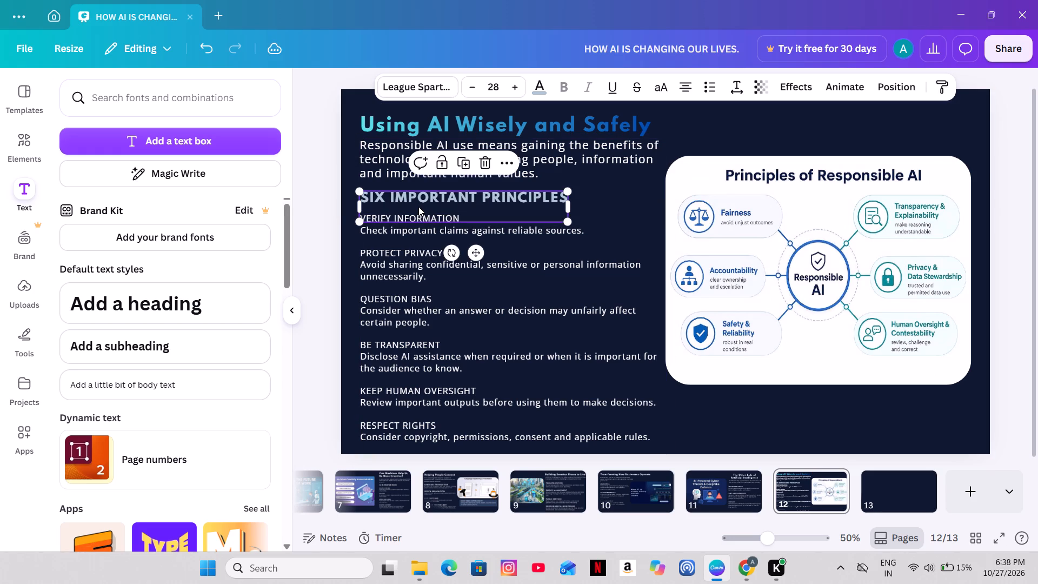
{"action": "key", "text": "Left"}
Nudge the principles block slightly further up beneath its heading.
{"action": "left_click", "coordinate": [388, 279]}
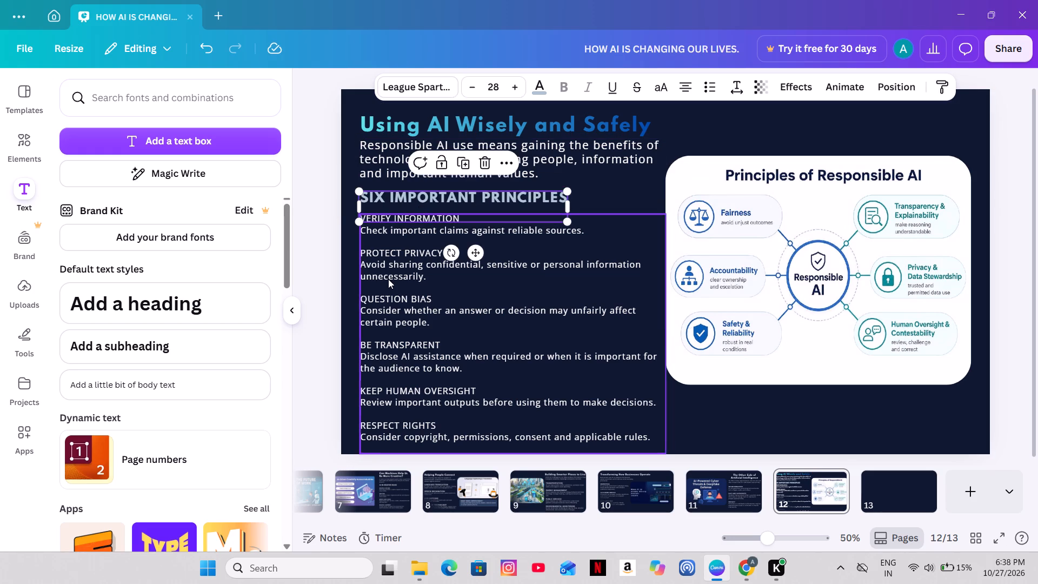
{"action": "key", "text": "Up"}
{"action": "key", "text": "Up"}
{"action": "key", "text": "Up"}
{"action": "key", "text": "Up"}
{"action": "key", "text": "Up"}
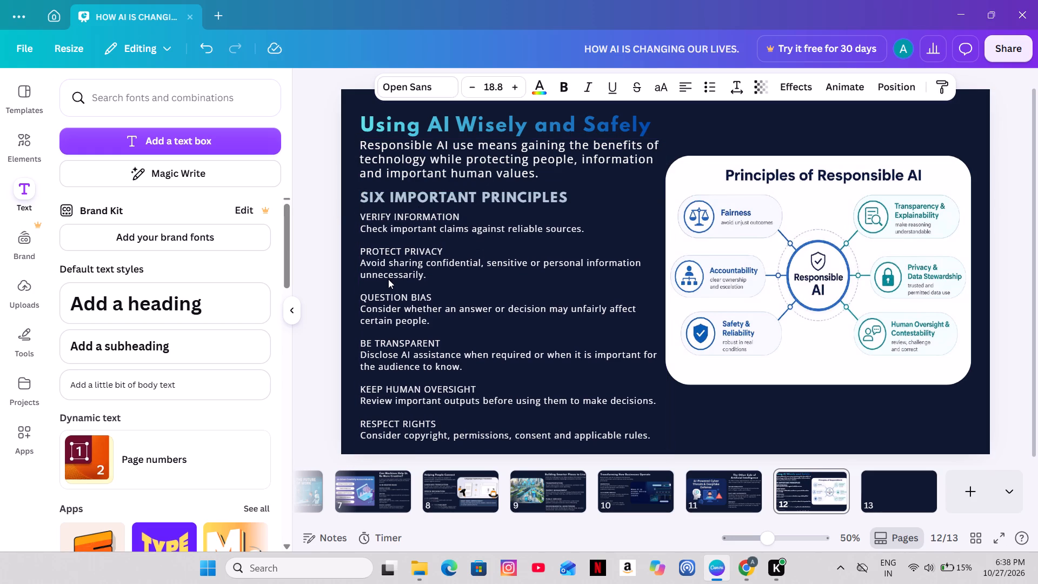
{"action": "key", "text": "Up"}
{"action": "key", "text": "Up"}
{"action": "key", "text": "Down"}
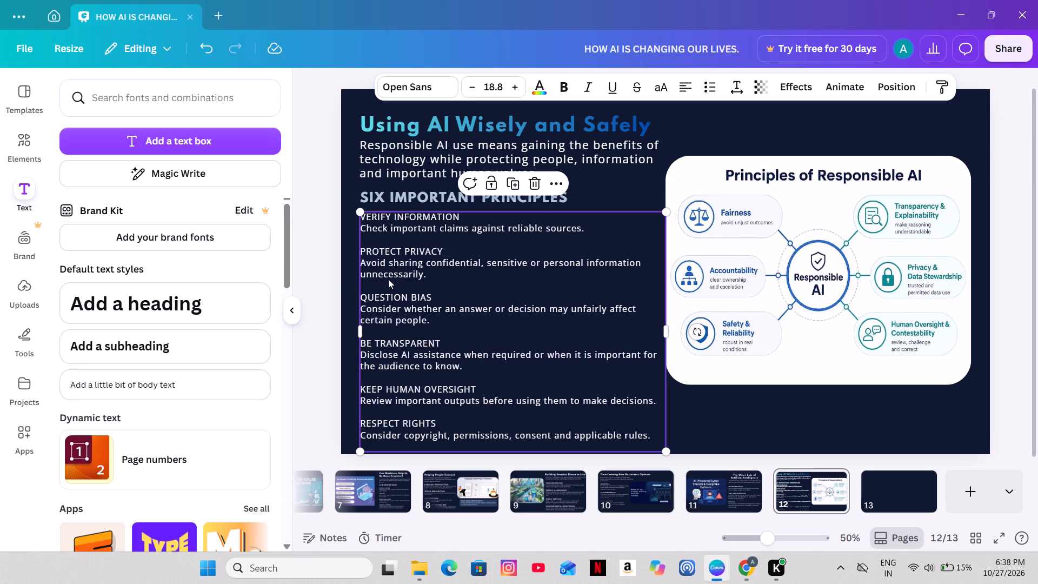
{"action": "left_click", "coordinate": [313, 258]}
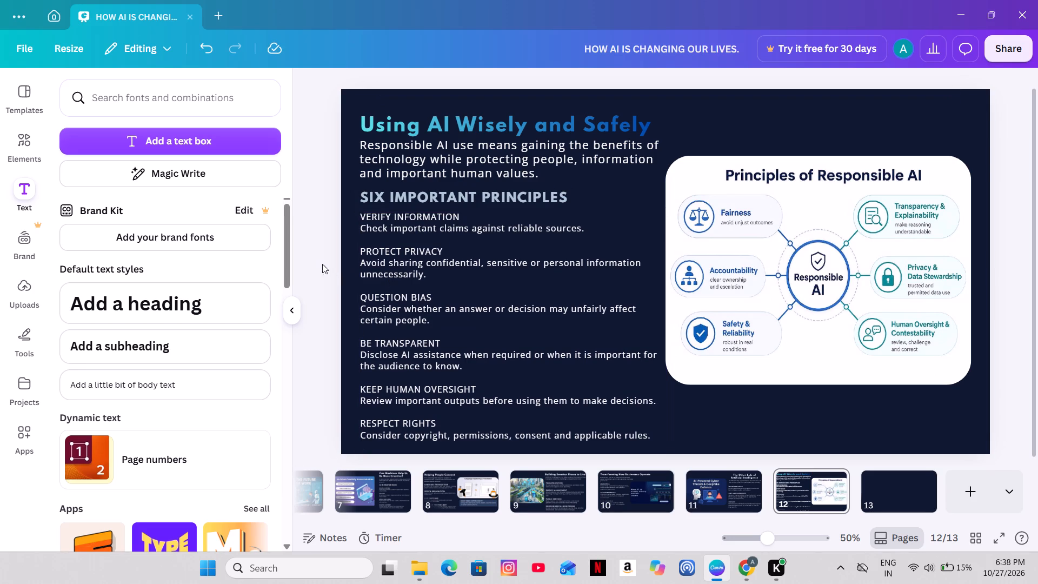
Open the blank page 13.
{"action": "left_click", "coordinate": [886, 502]}
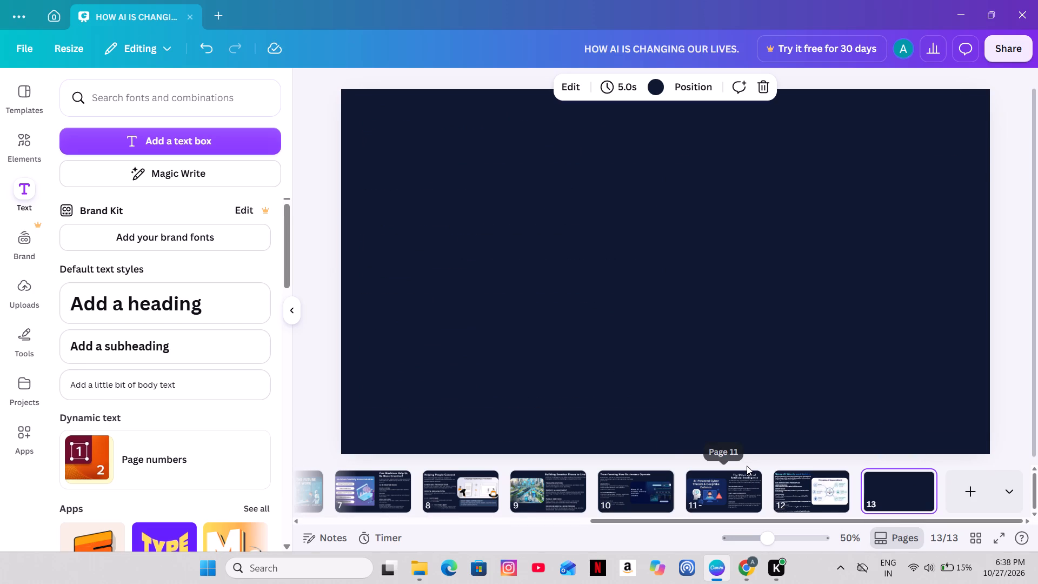
{"action": "left_click", "coordinate": [749, 564]}
{"action": "left_click", "coordinate": [944, 361]}
{"action": "scroll", "coordinate": [711, 351], "scroll_direction": "down", "scroll_amount": 6}
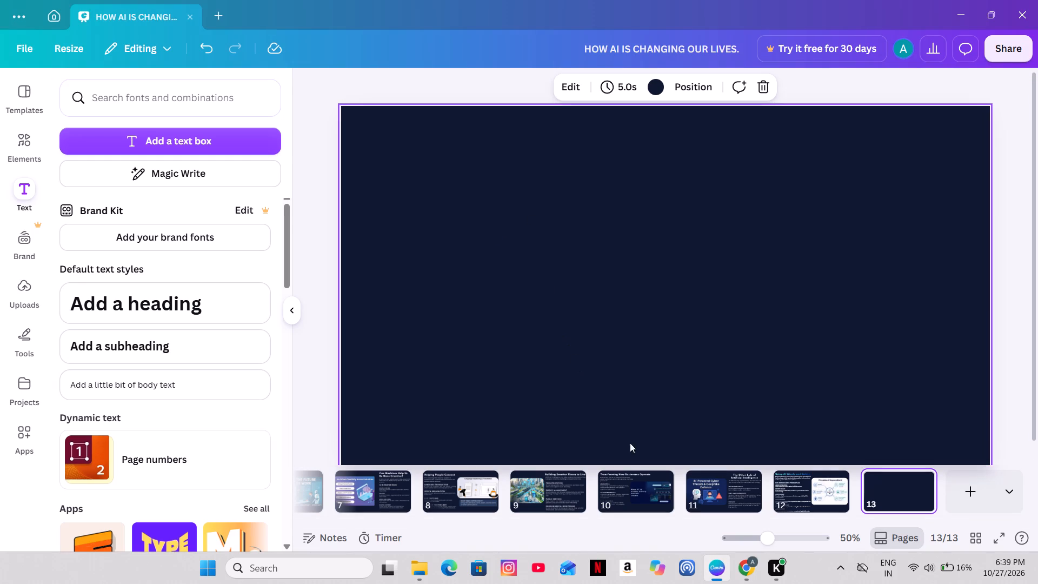
{"action": "left_click", "coordinate": [423, 575]}
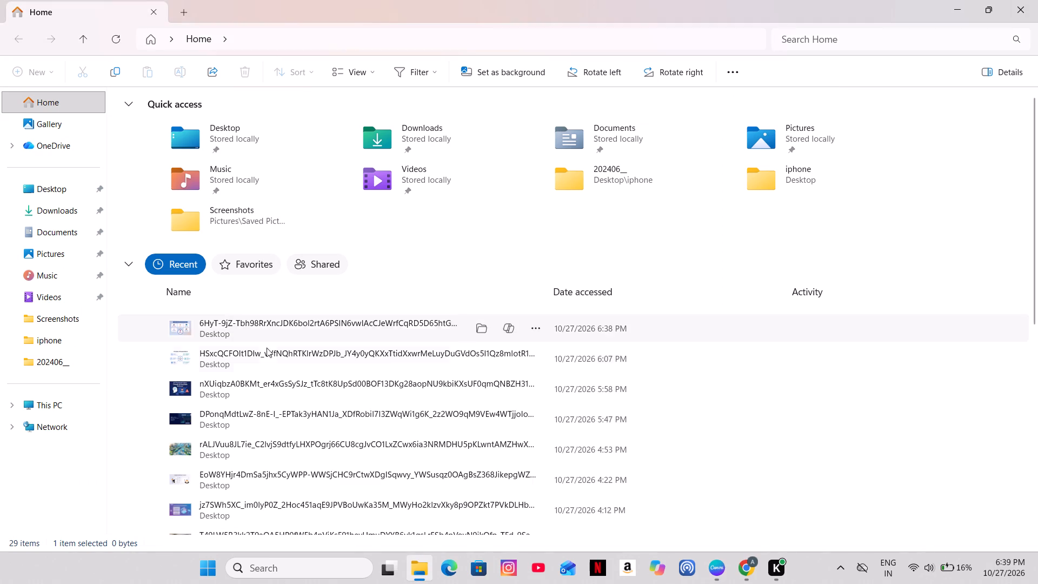
{"action": "left_click", "coordinate": [262, 313]}
{"action": "left_click_drag", "start_coordinate": [335, 379], "coordinate": [413, 375]}
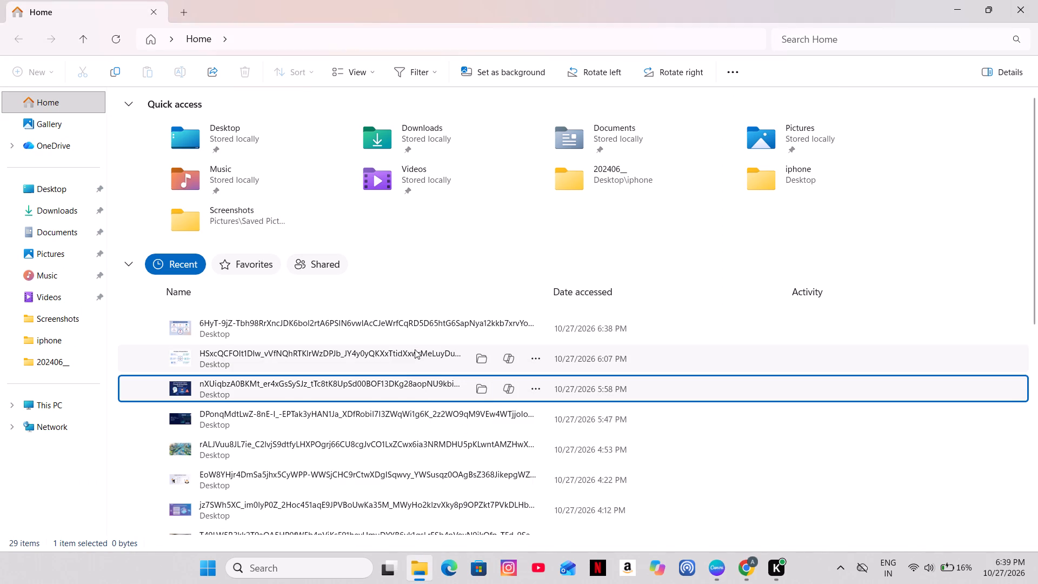
{"action": "left_click_drag", "start_coordinate": [409, 322], "coordinate": [659, 459]}
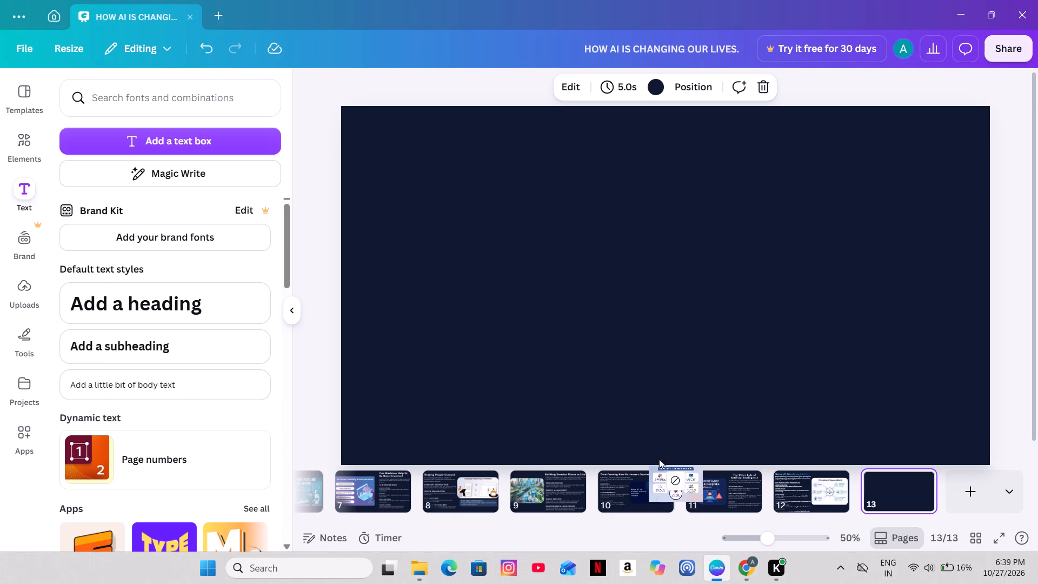
{"action": "left_click_drag", "start_coordinate": [659, 459], "coordinate": [635, 408]}
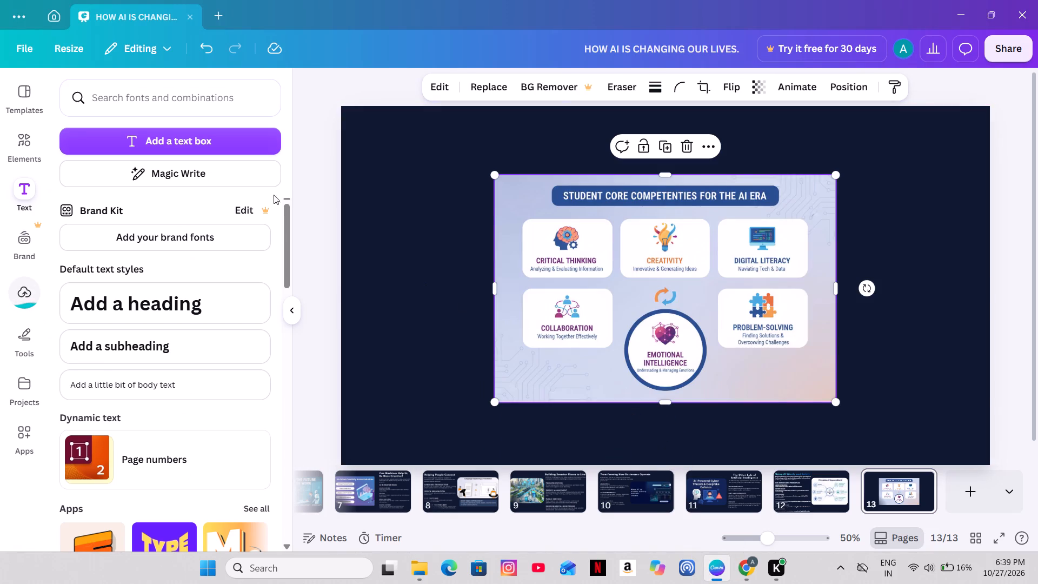
Crop the competencies image slightly on both sides and along its bottom edge, to about 912 wide by 660 high.
{"action": "left_click_drag", "start_coordinate": [494, 289], "coordinate": [508, 289]}
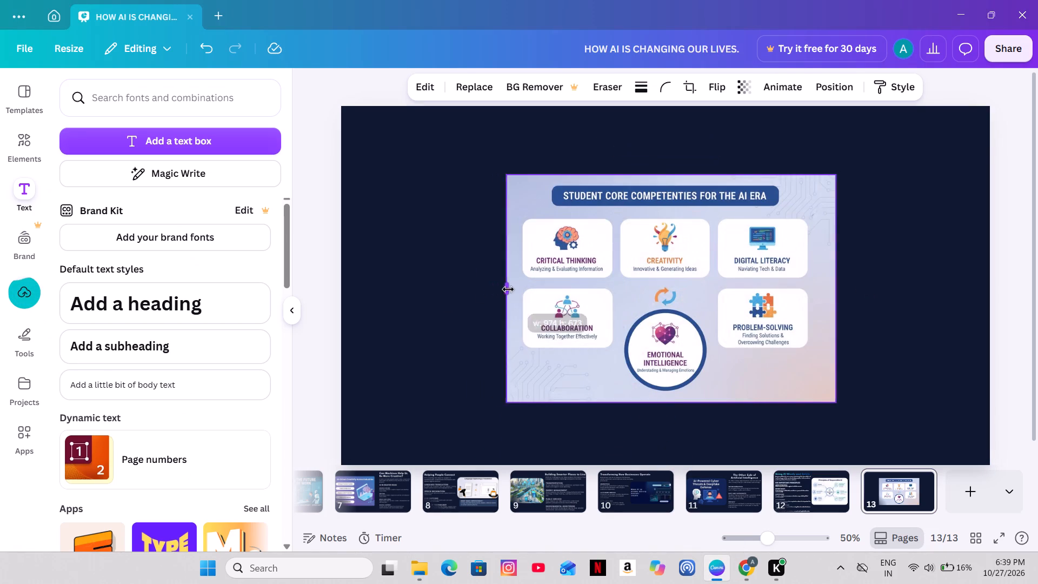
{"action": "left_click_drag", "start_coordinate": [508, 289], "coordinate": [513, 288]}
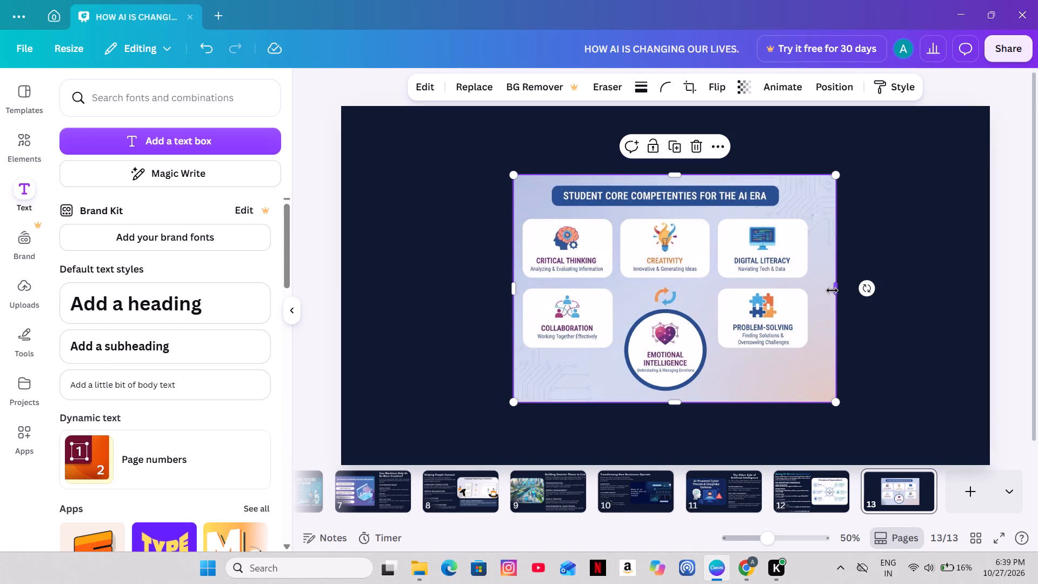
{"action": "left_click_drag", "start_coordinate": [833, 290], "coordinate": [819, 290]}
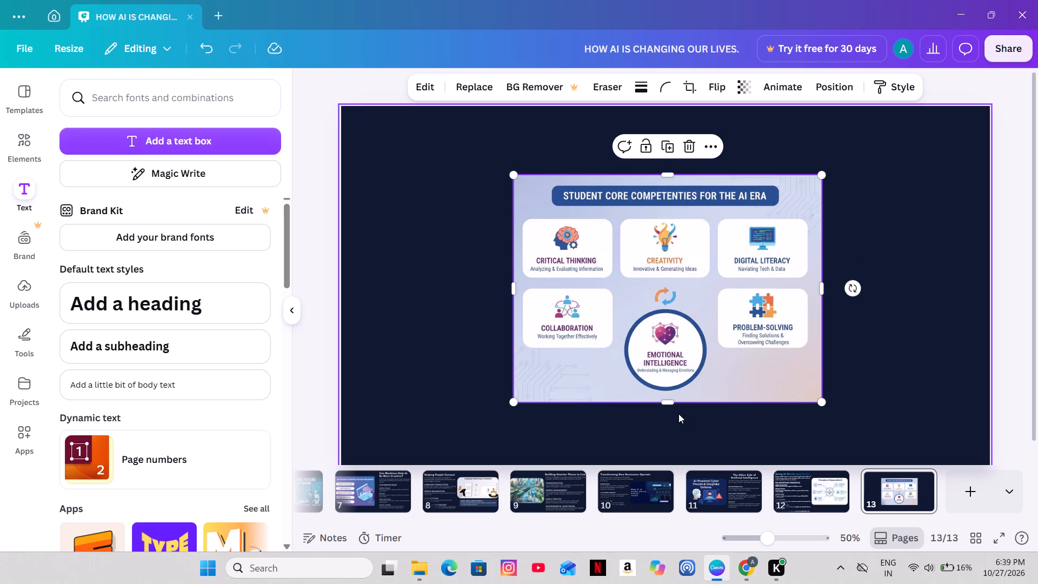
{"action": "left_click_drag", "start_coordinate": [674, 406], "coordinate": [674, 402]}
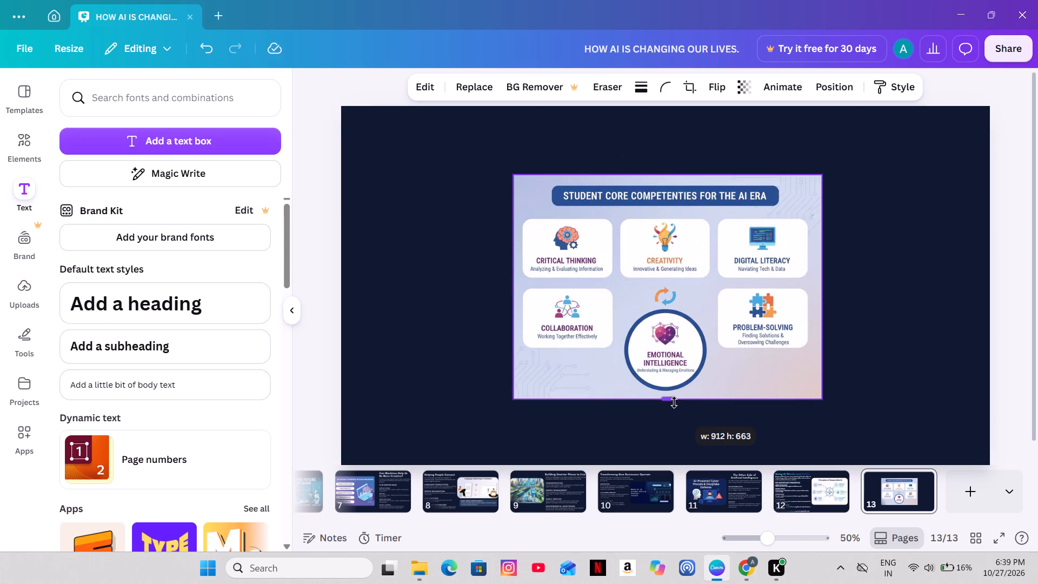
{"action": "left_click_drag", "start_coordinate": [674, 402], "coordinate": [674, 400]}
{"action": "left_click", "coordinate": [1021, 308]}
Move the competencies image to the left side of page 13, leaving a narrow gap to the page edge.
{"action": "left_click_drag", "start_coordinate": [748, 315], "coordinate": [681, 309]}
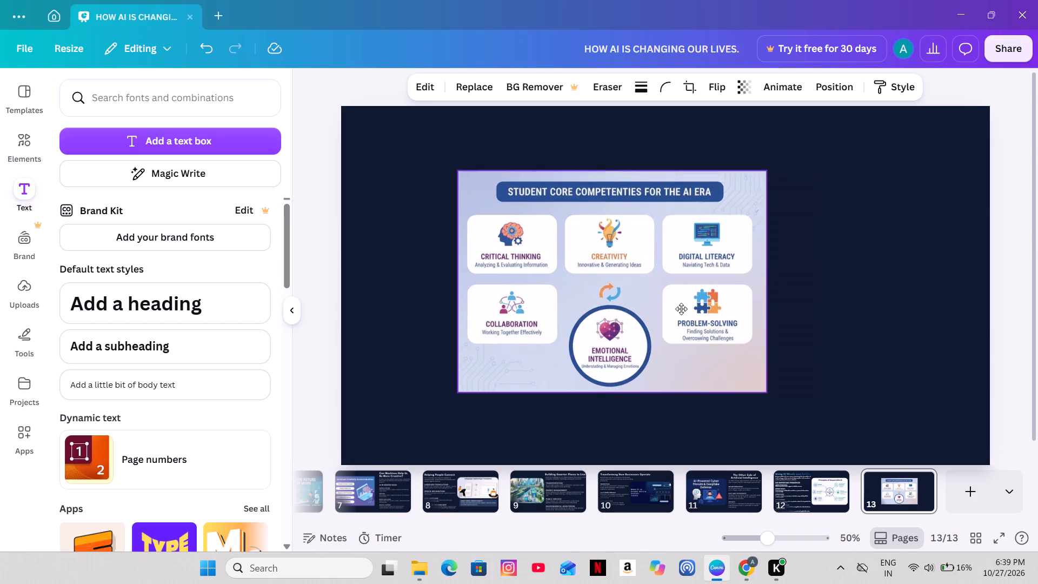
{"action": "left_click_drag", "start_coordinate": [681, 309], "coordinate": [581, 310]}
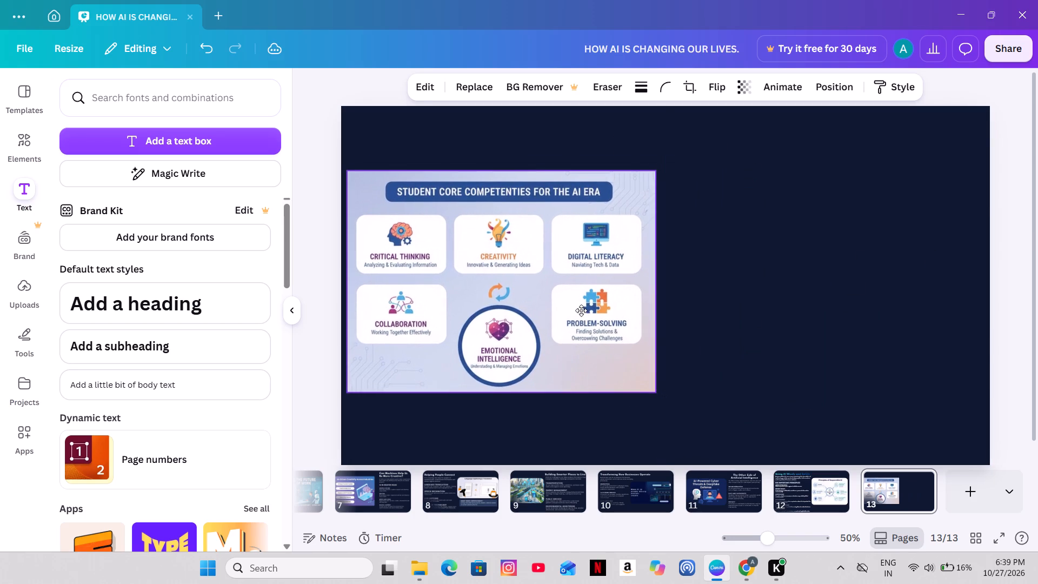
{"action": "left_click_drag", "start_coordinate": [581, 310], "coordinate": [585, 310]}
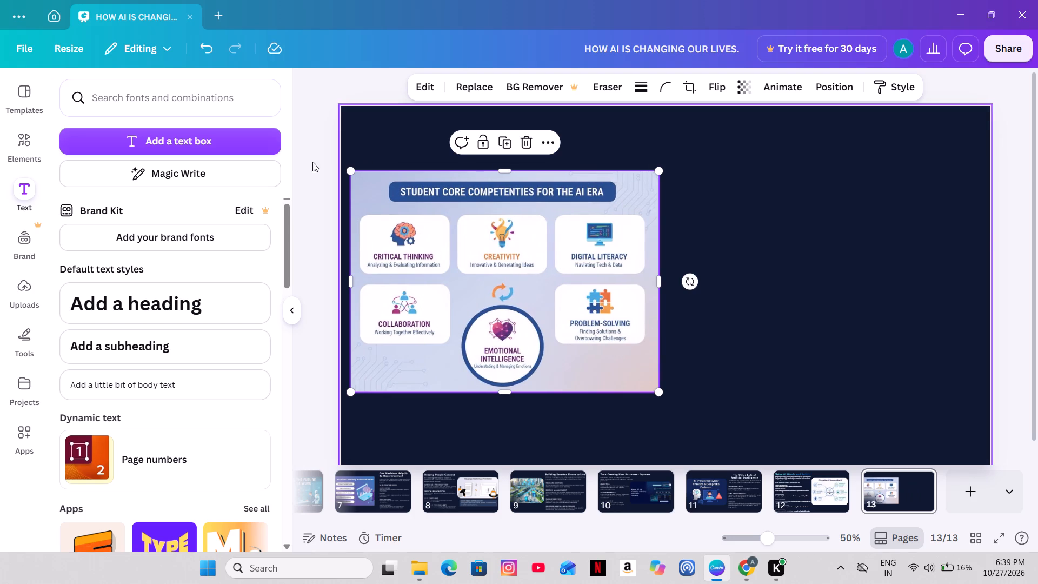
Add a text box to page 13 containing the copied title "Skills Needed for an AI-Shaped Future".
{"action": "left_click", "coordinate": [223, 135]}
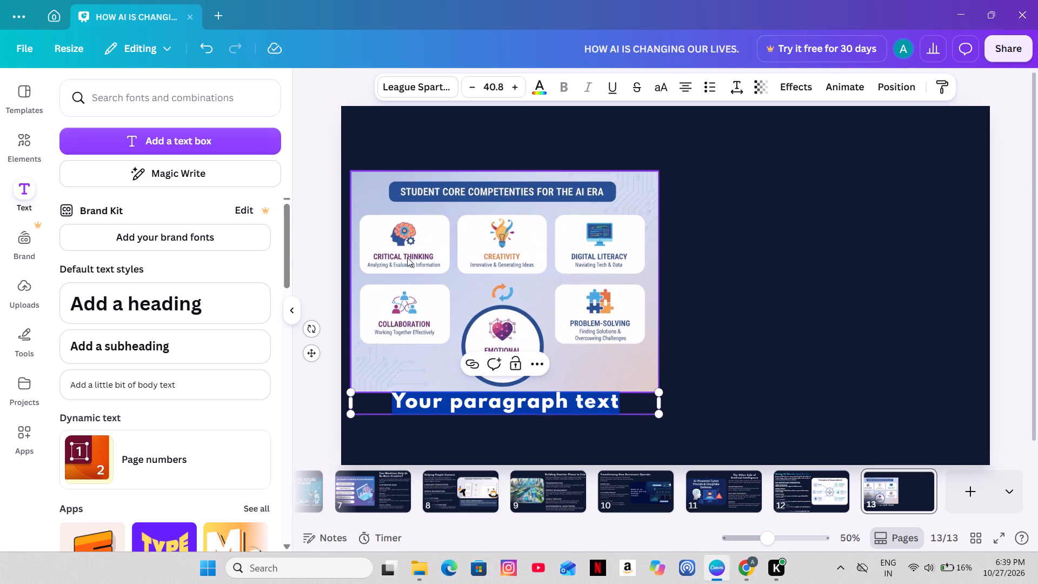
{"action": "key", "text": "ctrl+v"}
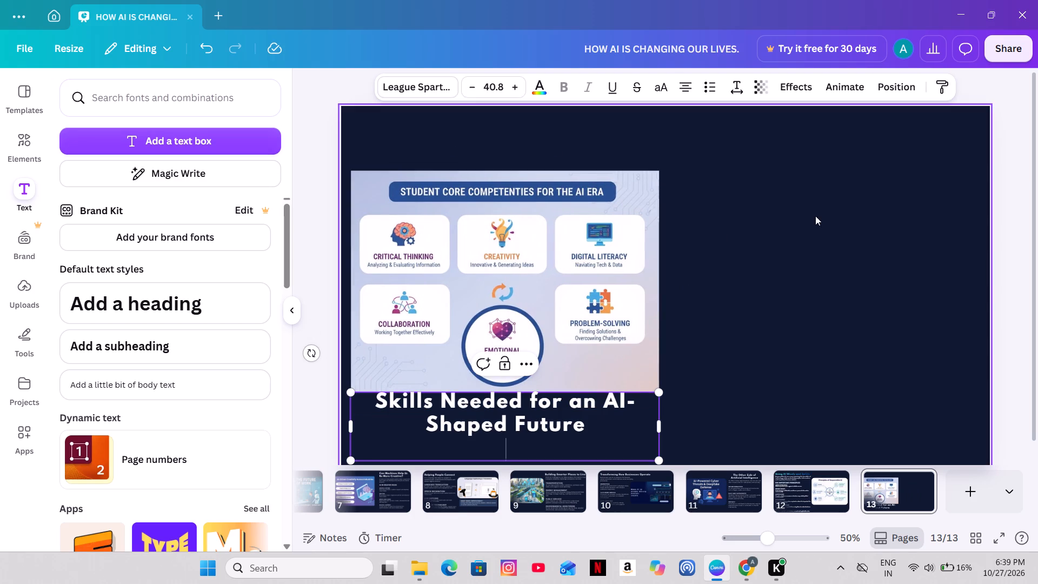
{"action": "left_click", "coordinate": [1008, 226]}
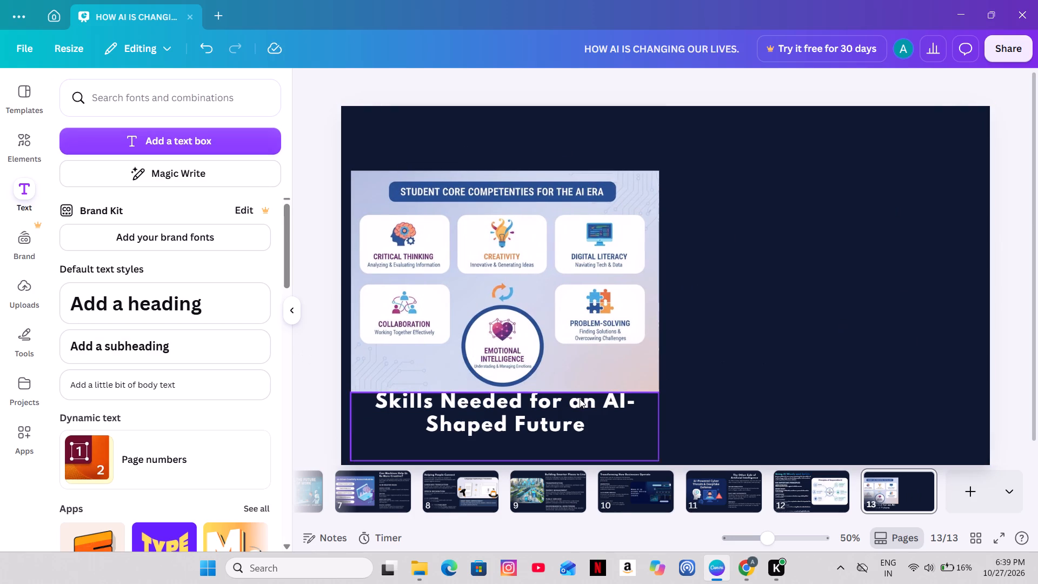
Move the title to the upper right area of page 13 and widen its text box.
{"action": "left_click_drag", "start_coordinate": [579, 399], "coordinate": [823, 217]}
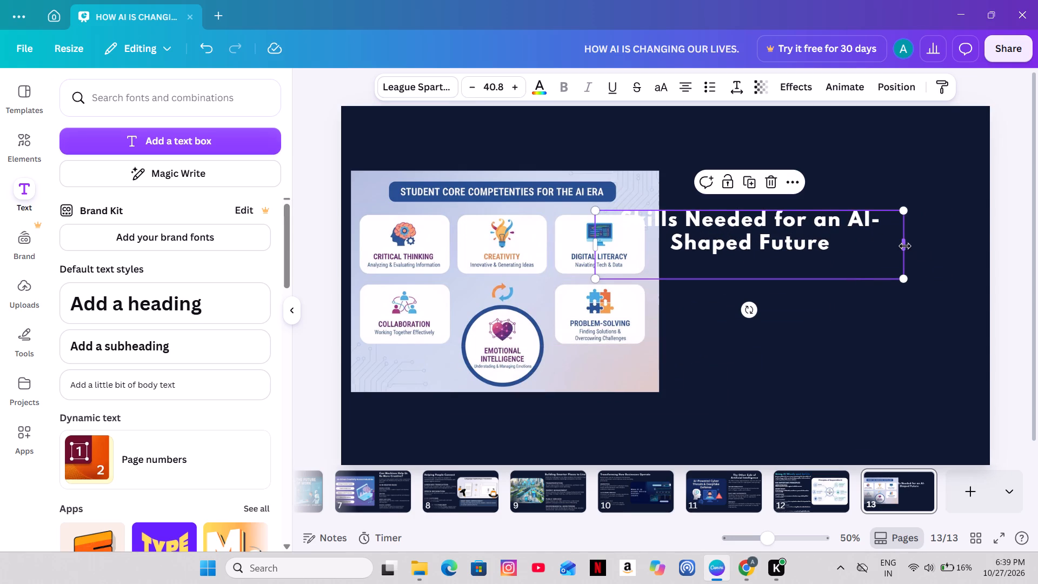
{"action": "left_click_drag", "start_coordinate": [905, 246], "coordinate": [946, 243]}
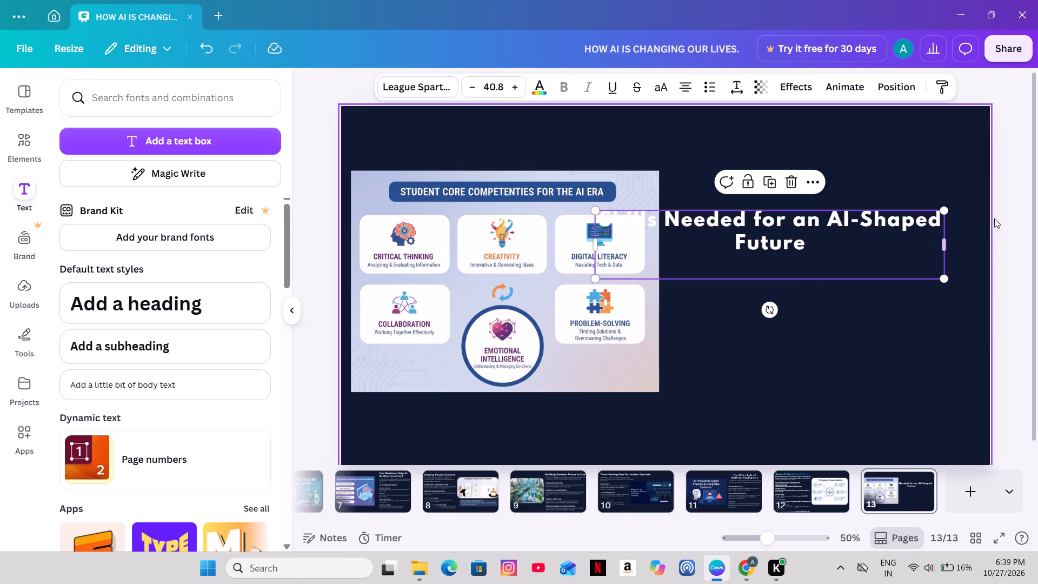
{"action": "left_click", "coordinate": [1003, 214]}
{"action": "left_click", "coordinate": [855, 243]}
{"action": "left_click_drag", "start_coordinate": [855, 243], "coordinate": [909, 166]}
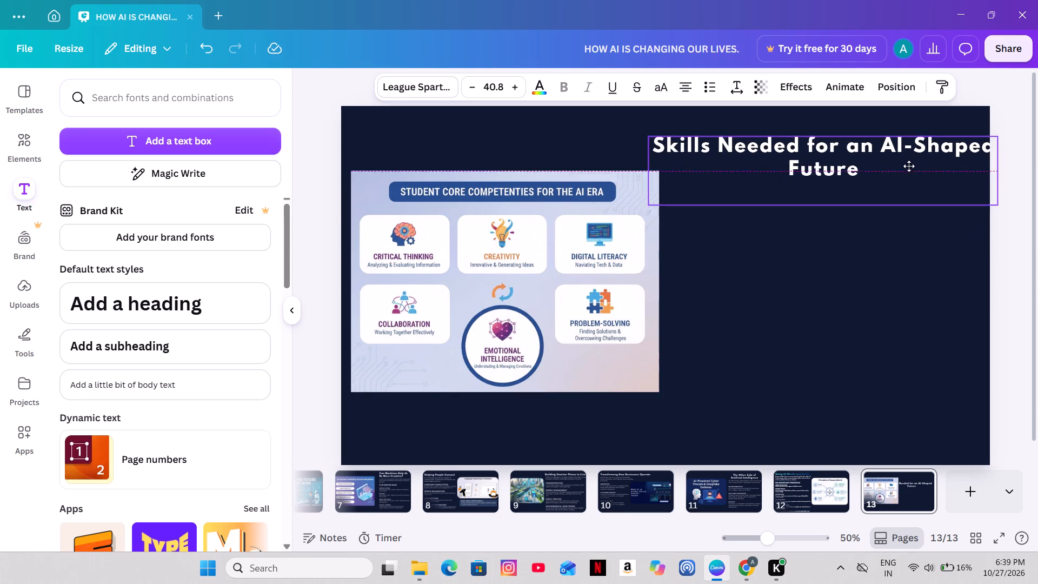
{"action": "left_click_drag", "start_coordinate": [909, 166], "coordinate": [893, 162]}
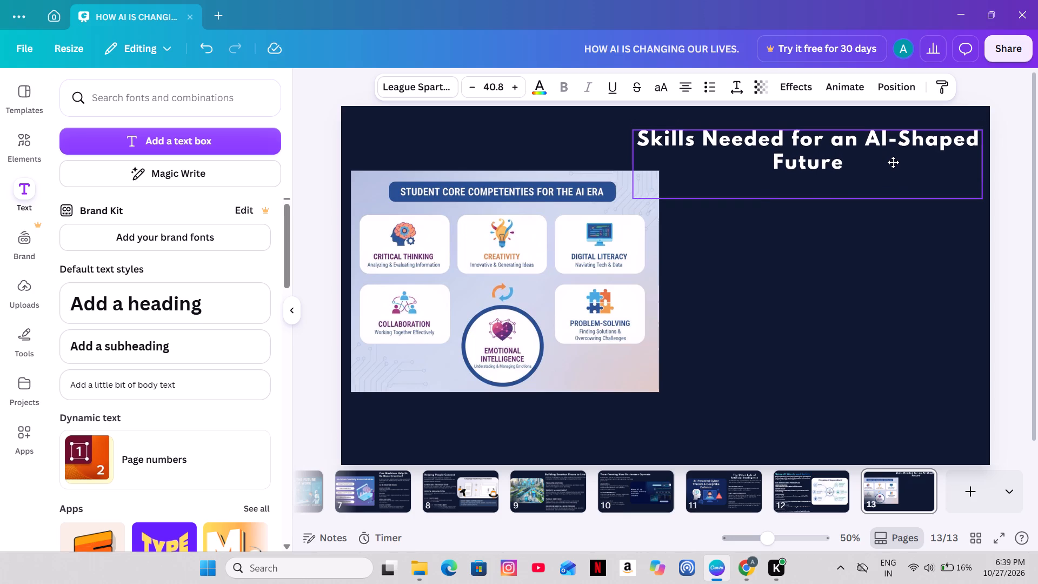
{"action": "left_click_drag", "start_coordinate": [893, 162], "coordinate": [890, 164]}
{"action": "left_click", "coordinate": [1004, 216]}
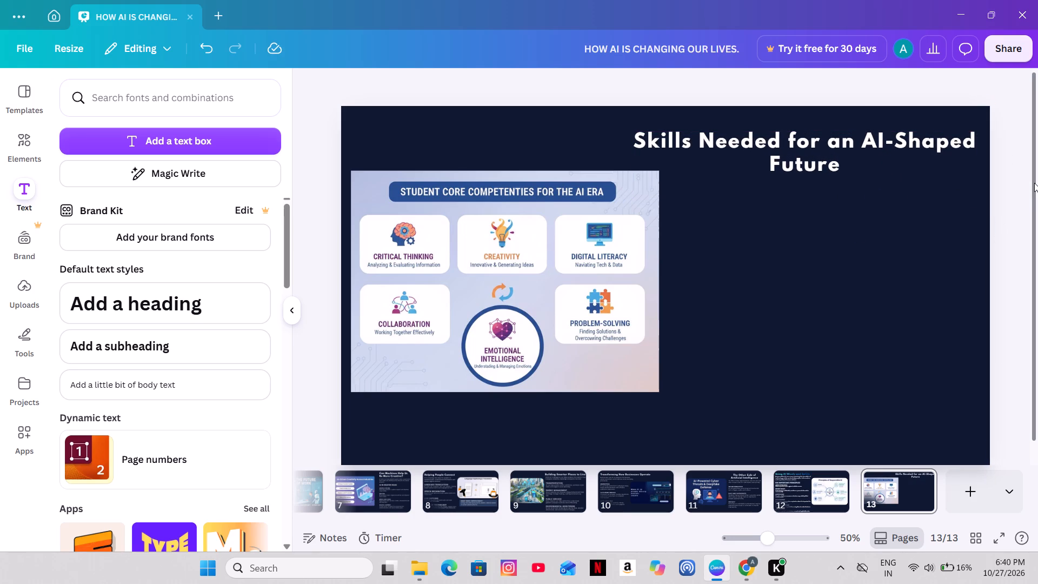
Narrow the title's text box from its left side to about 740 wide so the second line starts at "AI-Shaped".
{"action": "left_click", "coordinate": [796, 155]}
{"action": "double_click", "coordinate": [630, 165]}
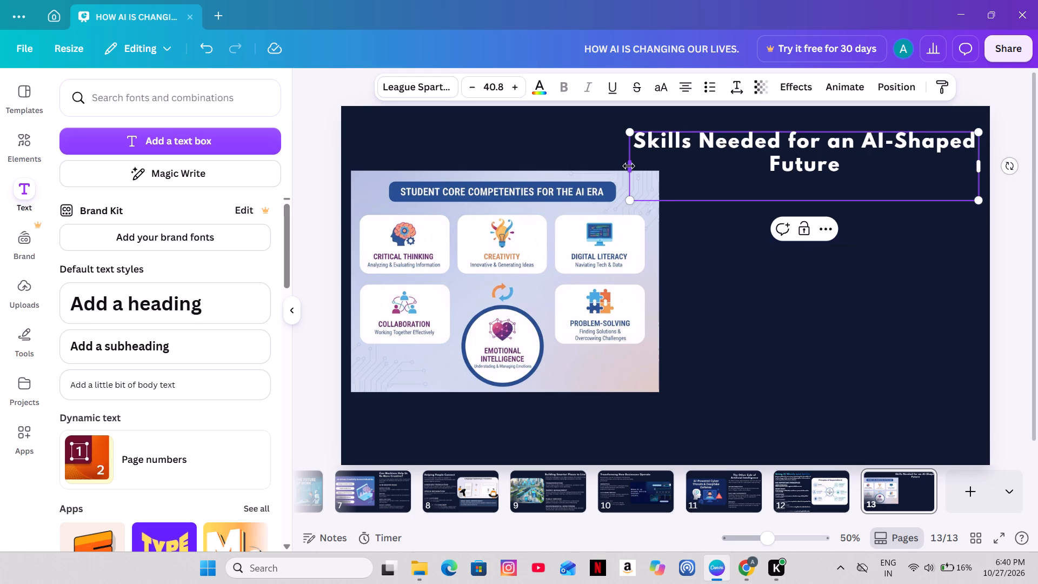
{"action": "left_click_drag", "start_coordinate": [626, 166], "coordinate": [641, 162]}
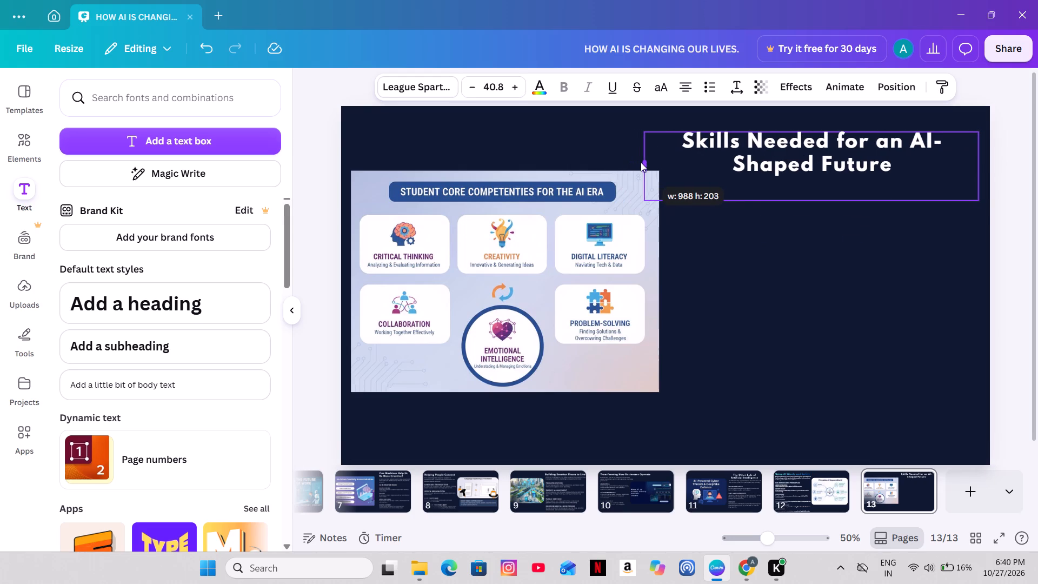
{"action": "left_click_drag", "start_coordinate": [641, 162], "coordinate": [728, 157]}
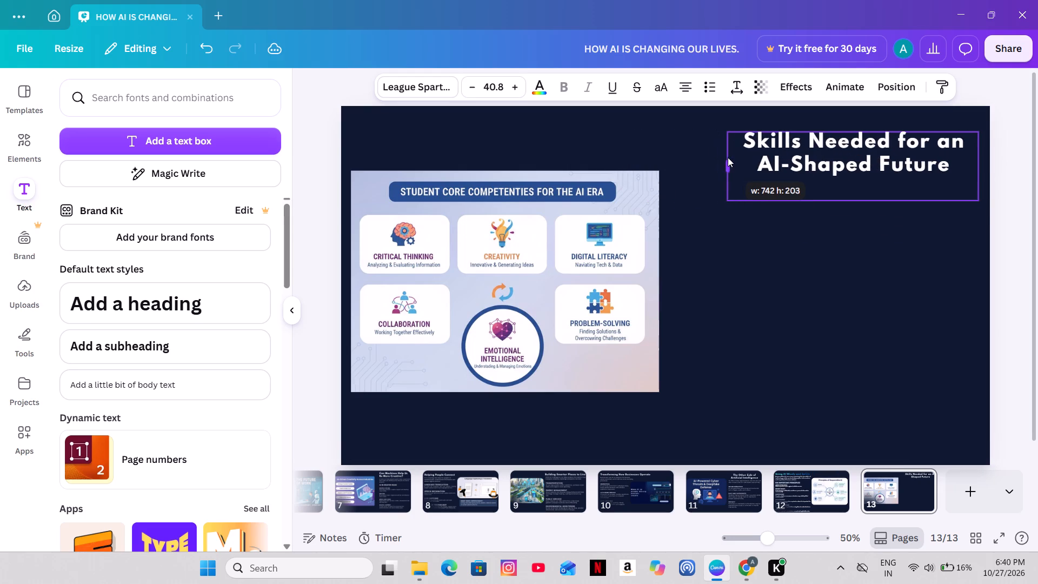
{"action": "left_click_drag", "start_coordinate": [728, 157], "coordinate": [727, 157]}
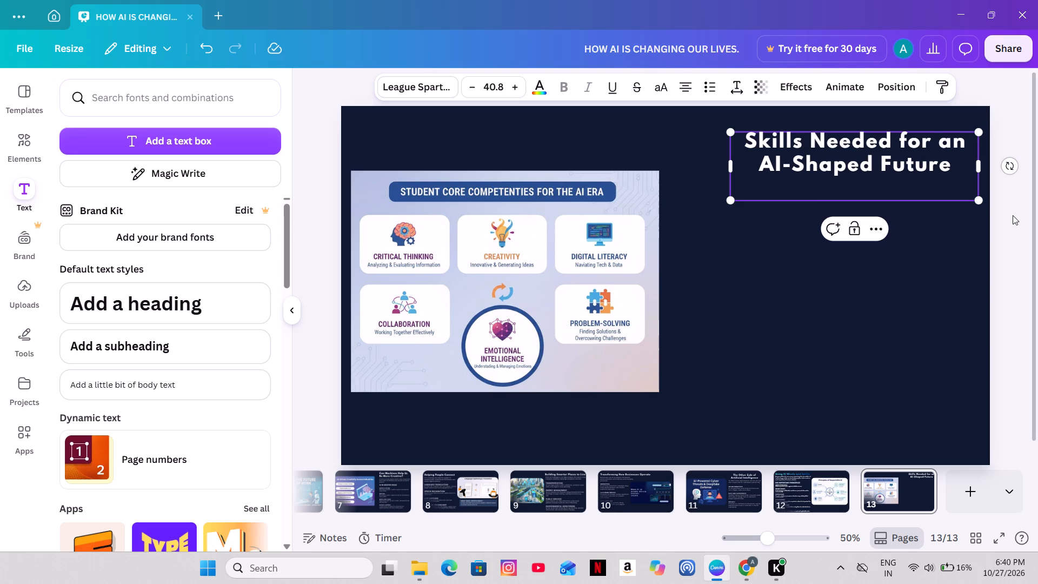
{"action": "left_click", "coordinate": [1013, 216]}
Nudge the title slightly up and inward from the right page edge to align with the page margin.
{"action": "left_click_drag", "start_coordinate": [915, 169], "coordinate": [887, 163]}
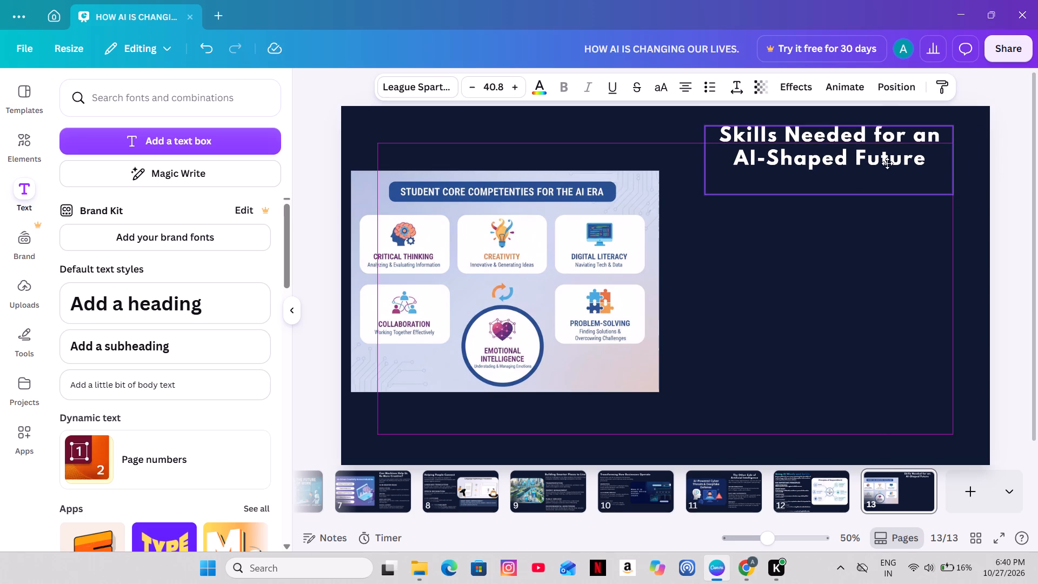
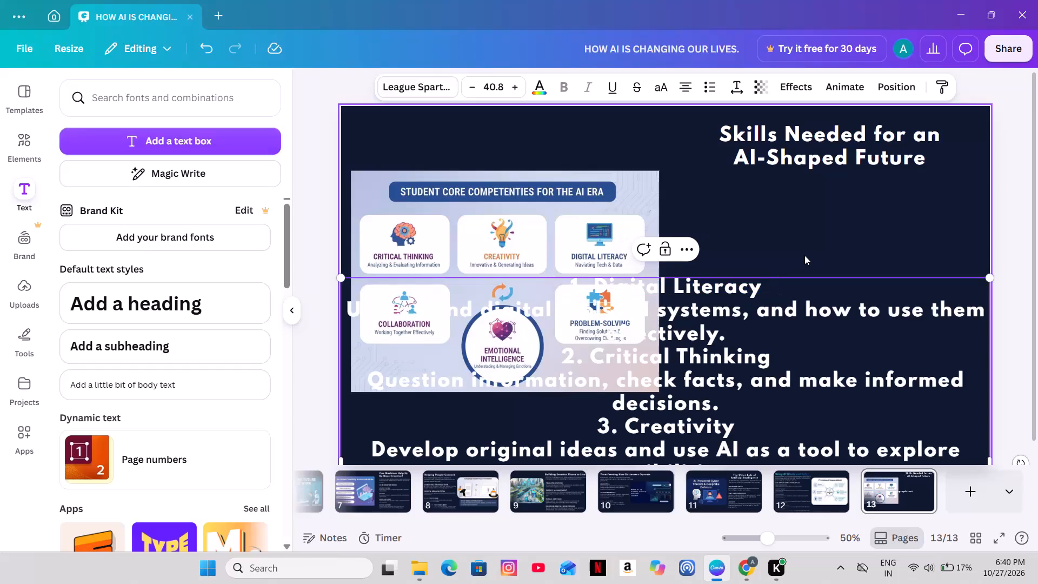
Format the pasted five-skills text on page 13 in Open Sans, left-aligned, at size 31.8.
{"action": "key", "text": "ctrl+a"}
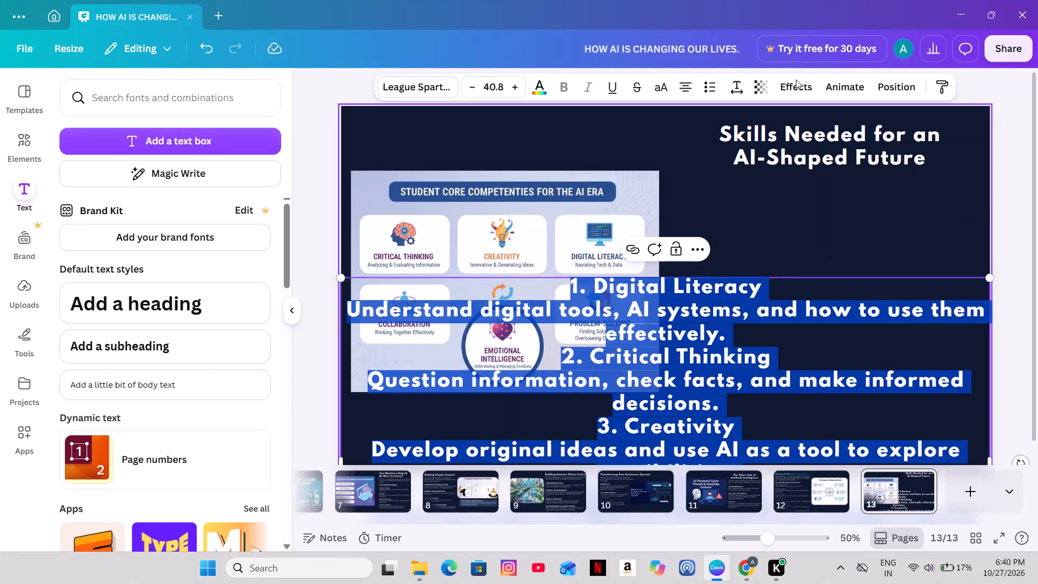
{"action": "left_click", "coordinate": [415, 90]}
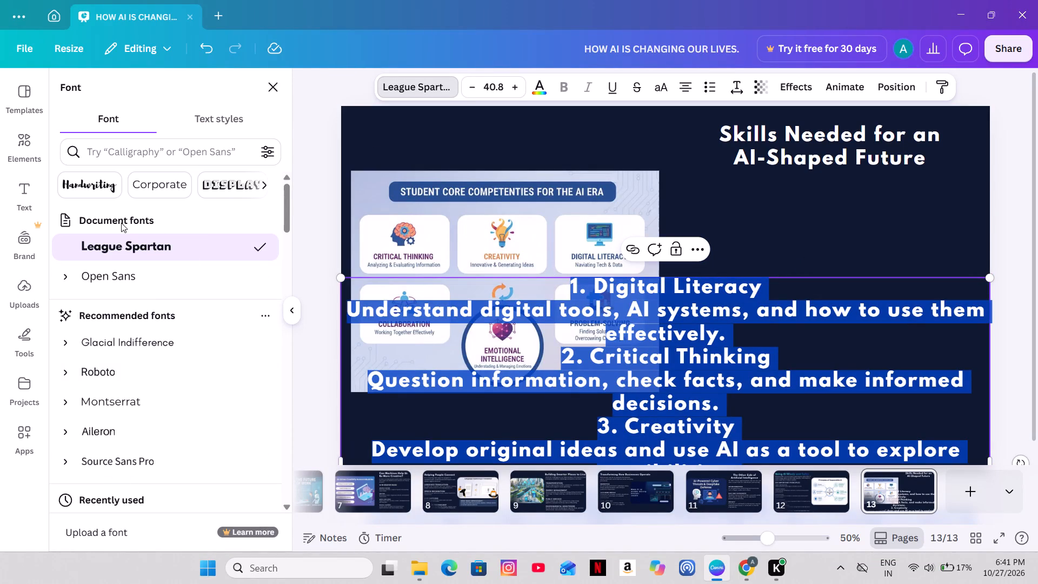
{"action": "left_click", "coordinate": [165, 271]}
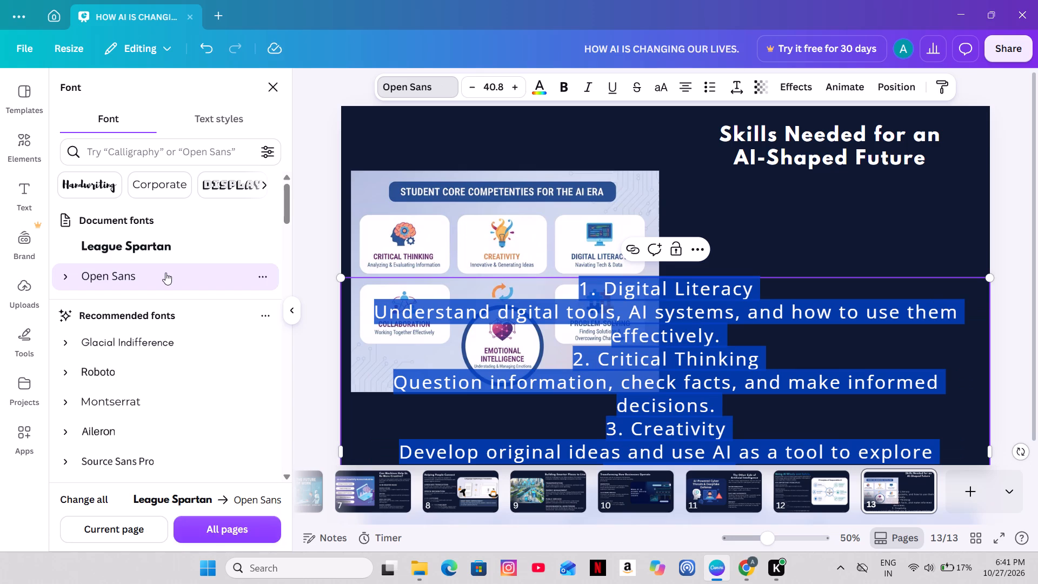
{"action": "left_click", "coordinate": [687, 88]}
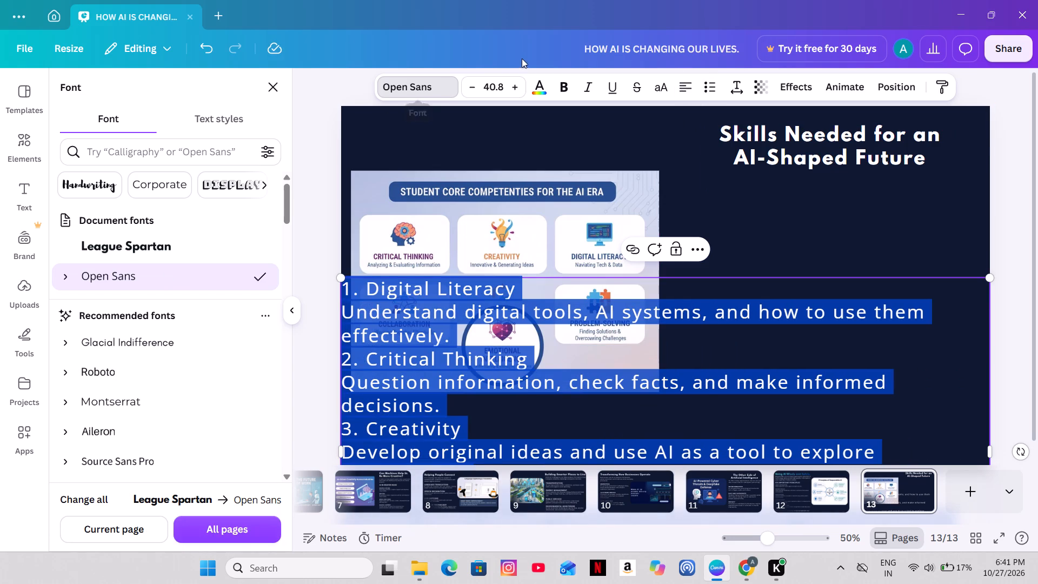
{"action": "left_click", "coordinate": [469, 86]}
{"action": "triple_click", "coordinate": [470, 85]}
{"action": "double_click", "coordinate": [470, 85]}
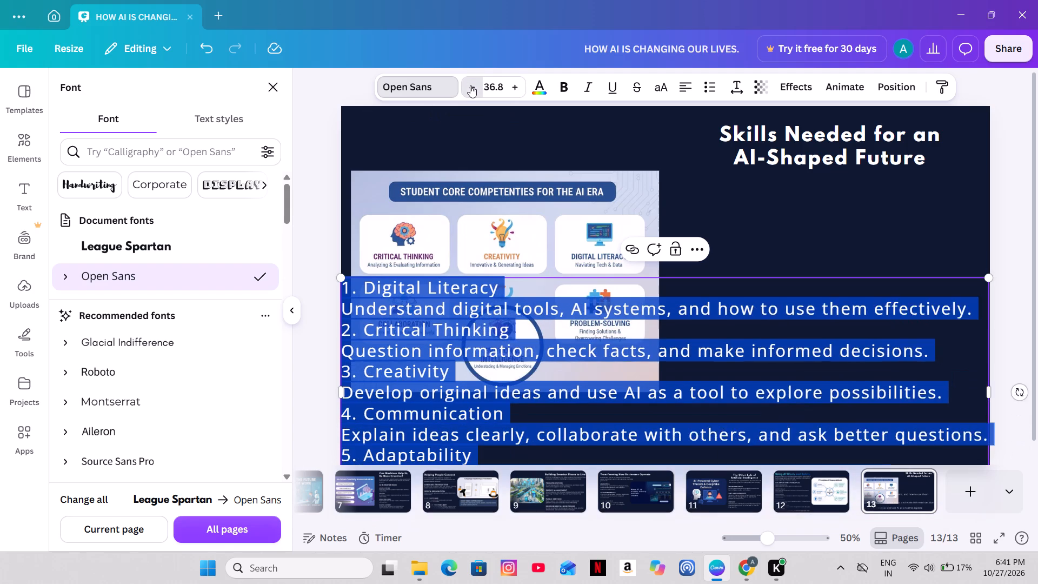
{"action": "left_click", "coordinate": [470, 85]}
{"action": "left_click", "coordinate": [470, 85]}
{"action": "left_click", "coordinate": [470, 84]}
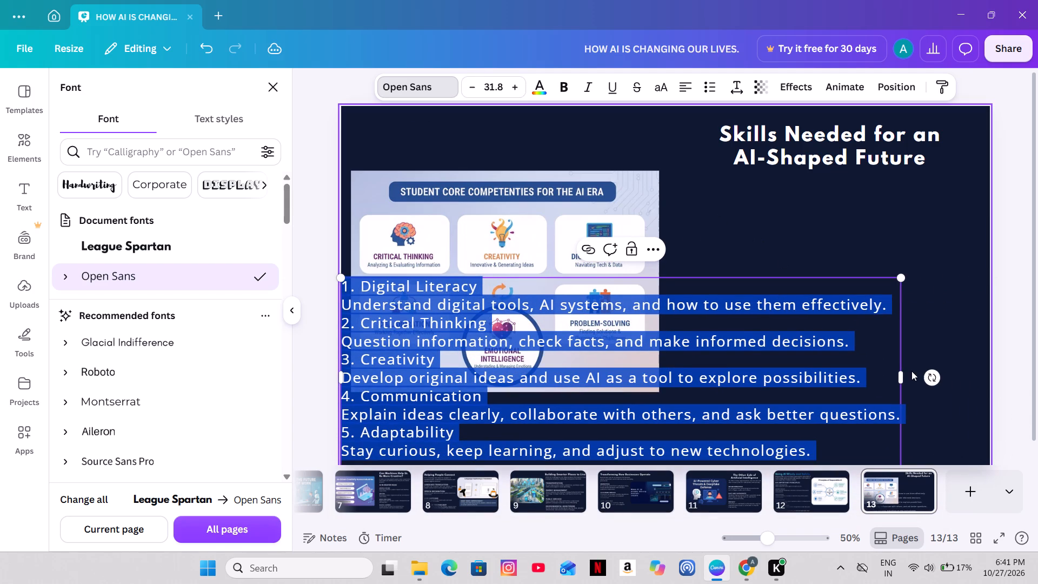
Narrow the skills text box and place it beside the competencies image, directly beneath the page title.
{"action": "left_click_drag", "start_coordinate": [903, 376], "coordinate": [734, 357]}
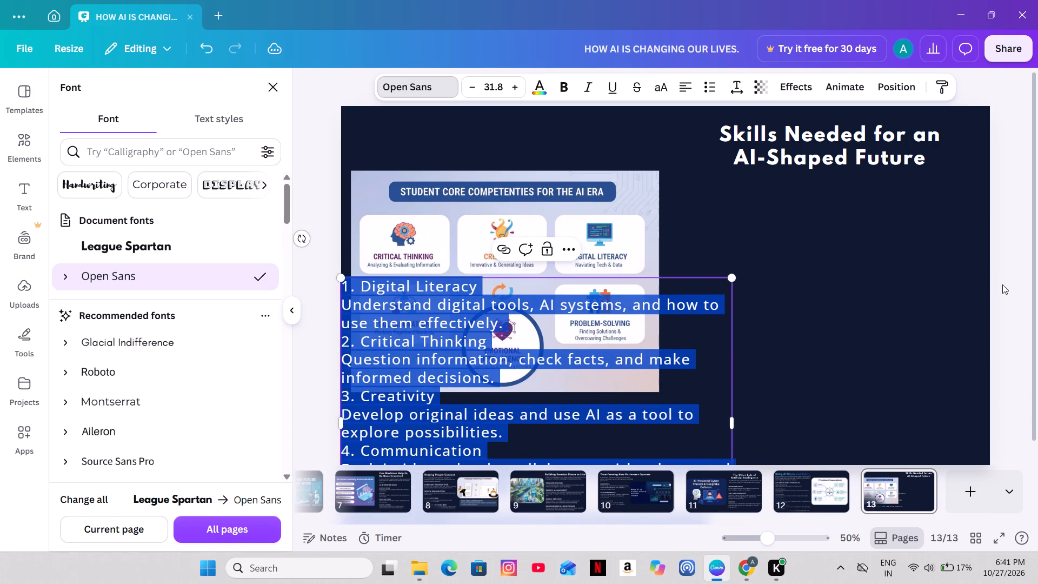
{"action": "left_click", "coordinate": [1014, 298]}
{"action": "left_click", "coordinate": [1012, 318]}
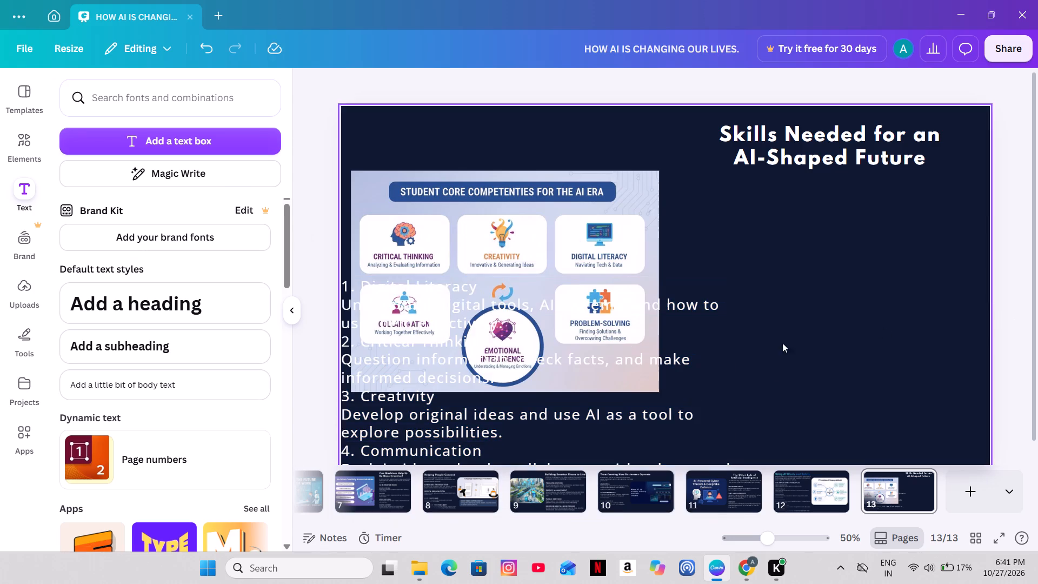
{"action": "left_click_drag", "start_coordinate": [576, 337], "coordinate": [921, 237]}
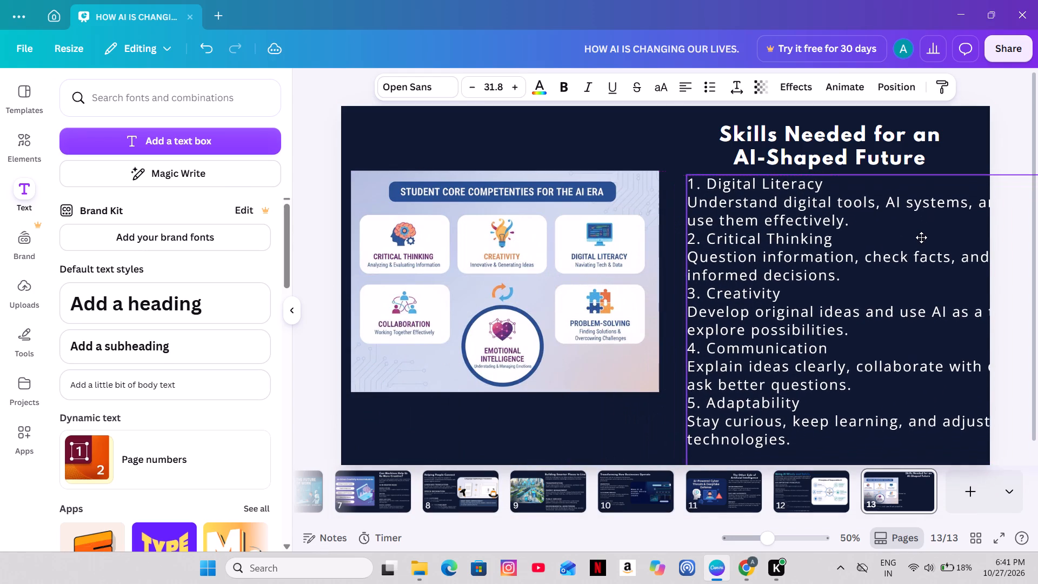
{"action": "left_click_drag", "start_coordinate": [921, 237], "coordinate": [755, 213]}
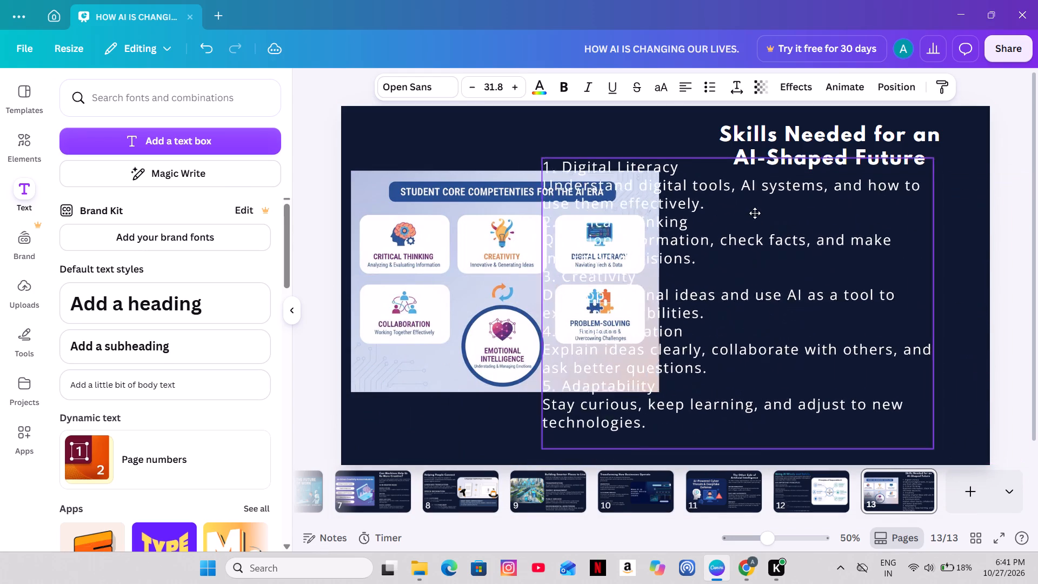
{"action": "left_click_drag", "start_coordinate": [755, 213], "coordinate": [754, 213]}
{"action": "left_click_drag", "start_coordinate": [909, 295], "coordinate": [889, 294]}
{"action": "left_click_drag", "start_coordinate": [891, 293], "coordinate": [764, 281]}
{"action": "left_click", "coordinate": [1004, 260]}
{"action": "left_click_drag", "start_coordinate": [678, 300], "coordinate": [822, 293]}
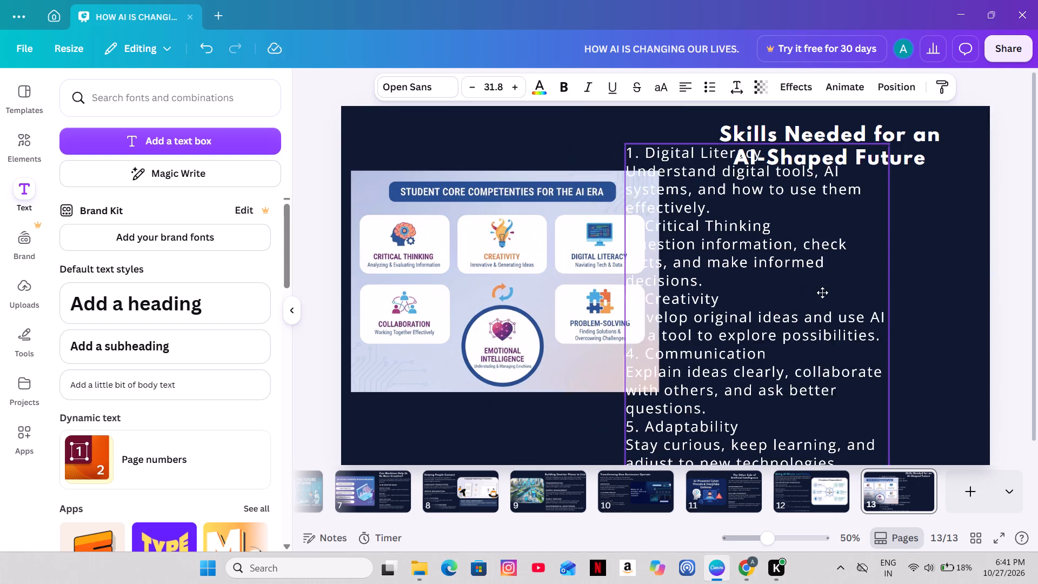
{"action": "left_click_drag", "start_coordinate": [822, 293], "coordinate": [869, 322]}
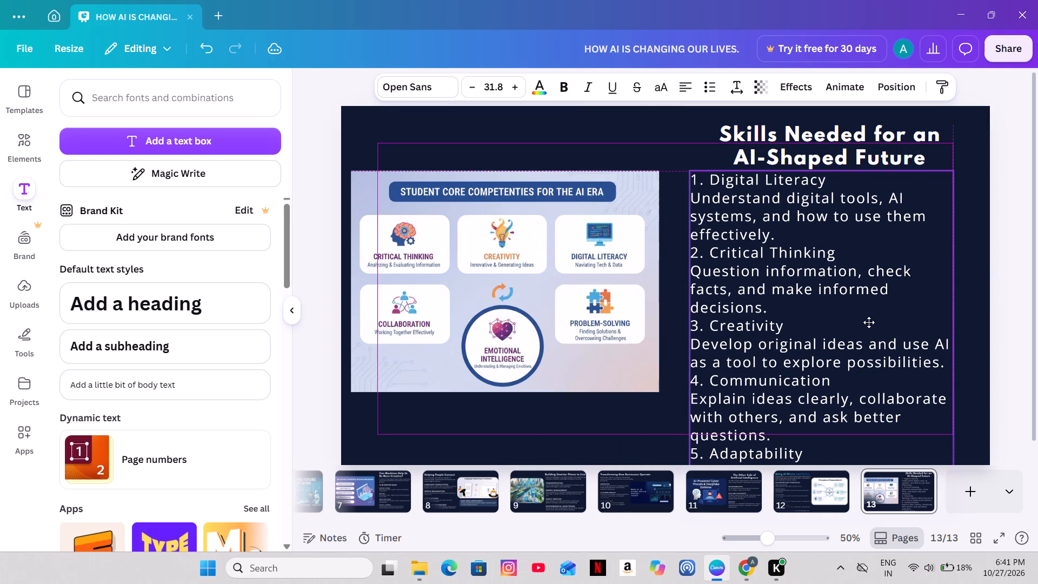
{"action": "left_click_drag", "start_coordinate": [869, 322], "coordinate": [865, 326]}
Reduce the whole skills text to font size 28.8.
{"action": "left_click", "coordinate": [817, 328]}
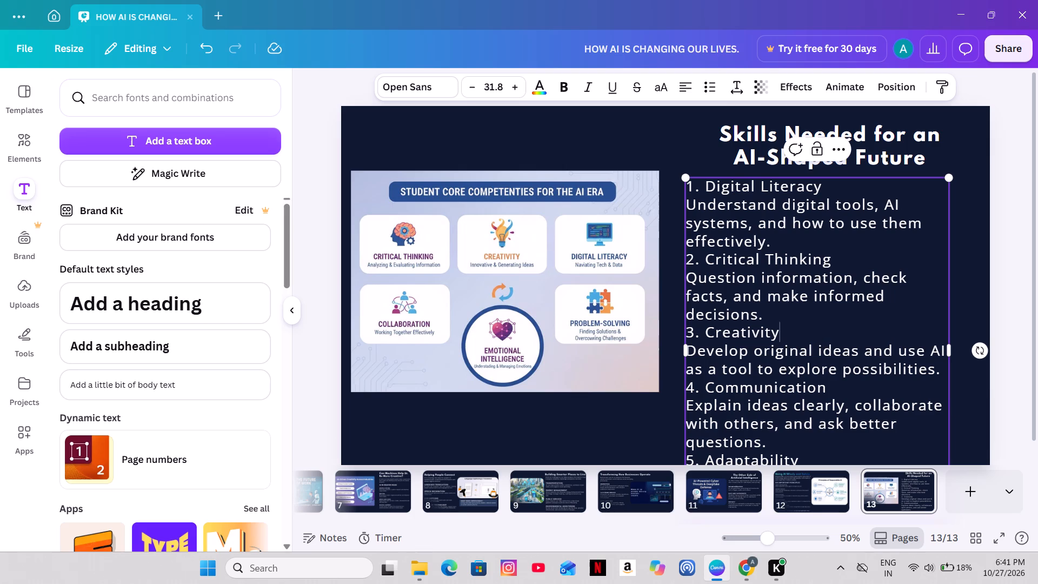
{"action": "key", "text": "ctrl+a"}
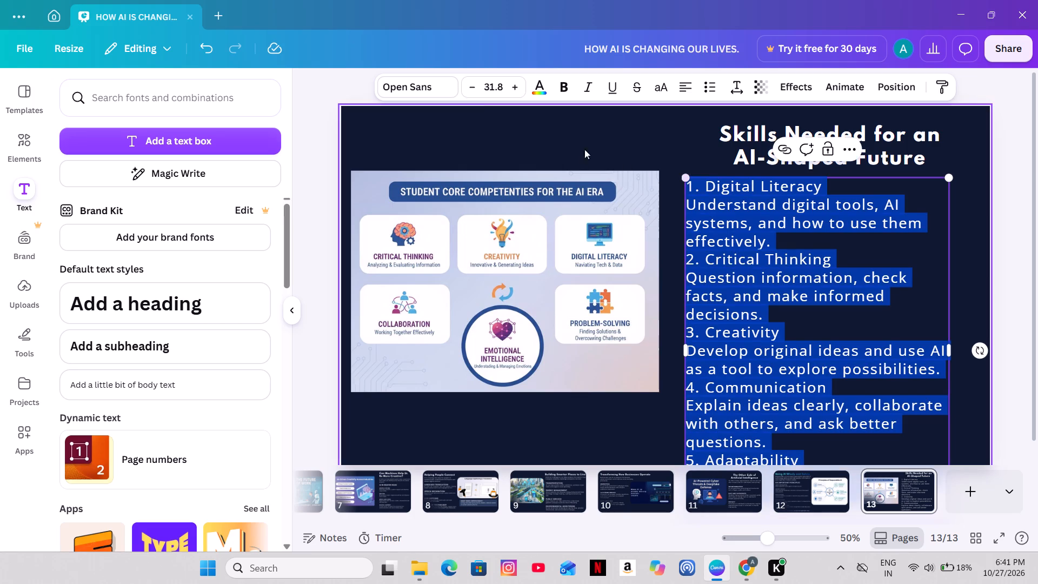
{"action": "left_click", "coordinate": [460, 87]}
{"action": "triple_click", "coordinate": [462, 90]}
{"action": "triple_click", "coordinate": [462, 90]}
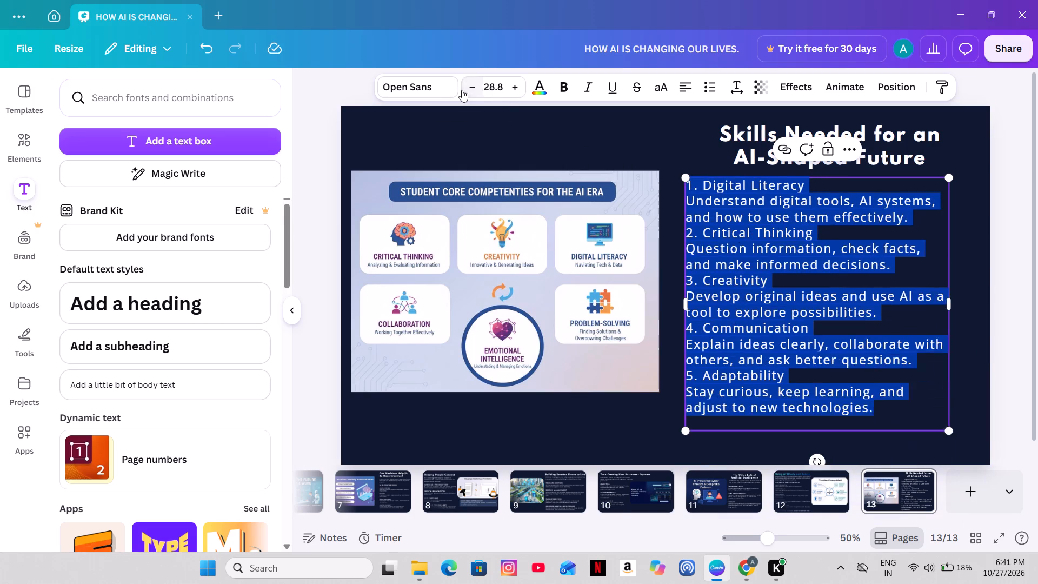
{"action": "left_click", "coordinate": [524, 85]}
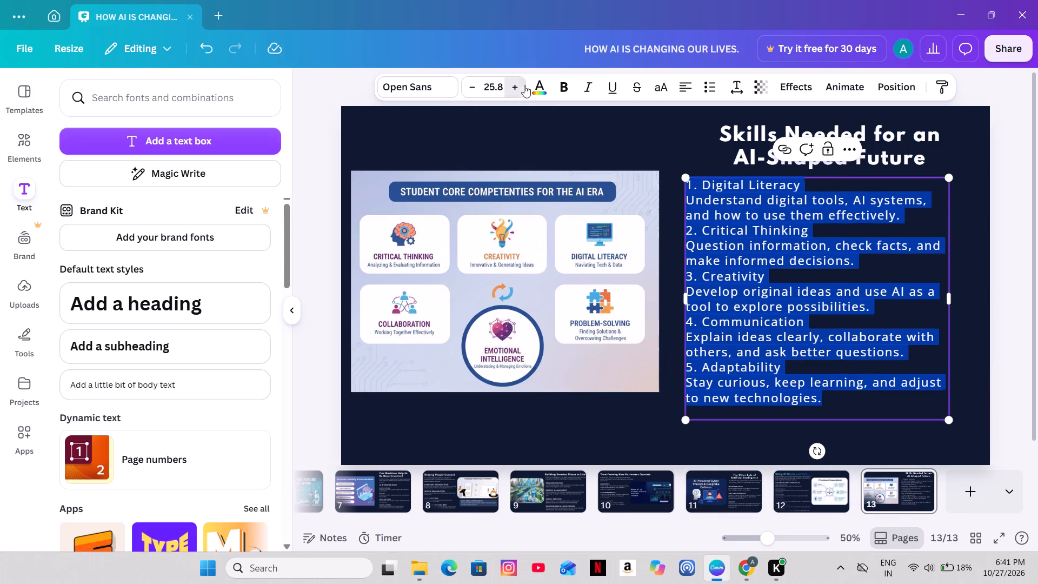
{"action": "left_click", "coordinate": [524, 85]}
{"action": "left_click", "coordinate": [524, 85]}
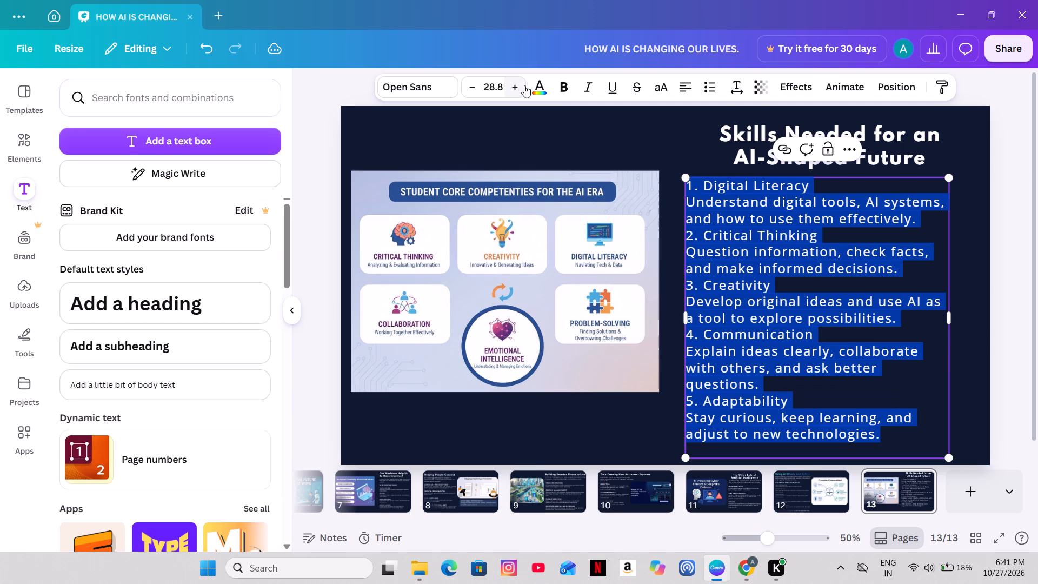
{"action": "left_click", "coordinate": [1019, 230]}
Widen the skills text box toward the page's right edge, leaving a narrow margin.
{"action": "left_click", "coordinate": [913, 313]}
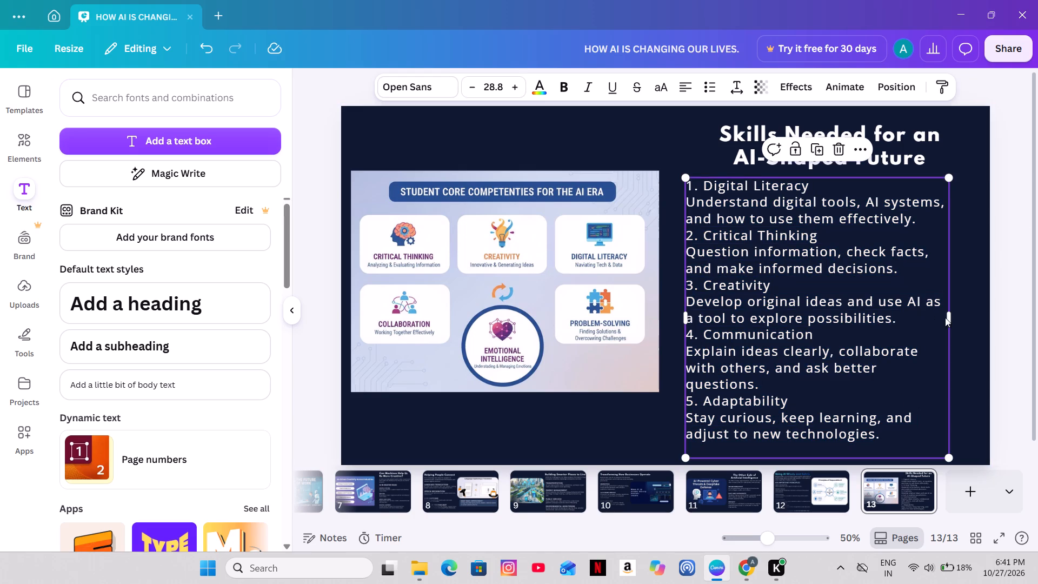
{"action": "left_click_drag", "start_coordinate": [950, 316], "coordinate": [981, 309]}
{"action": "left_click", "coordinate": [1016, 306]}
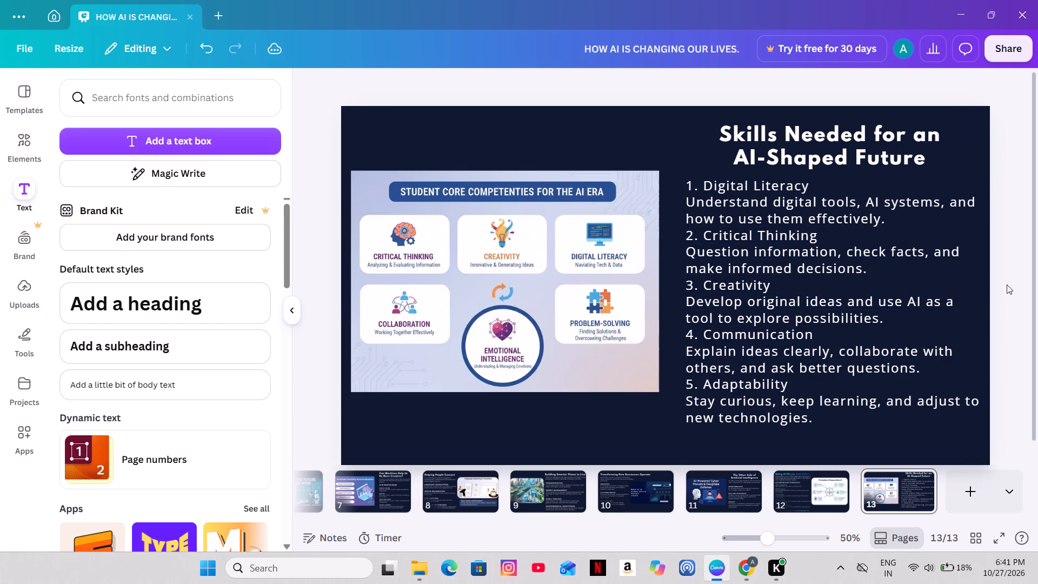
Insert a blank line after each of the first four skill descriptions to separate the five numbered skills.
{"action": "left_click", "coordinate": [700, 183]}
{"action": "left_click", "coordinate": [702, 184]}
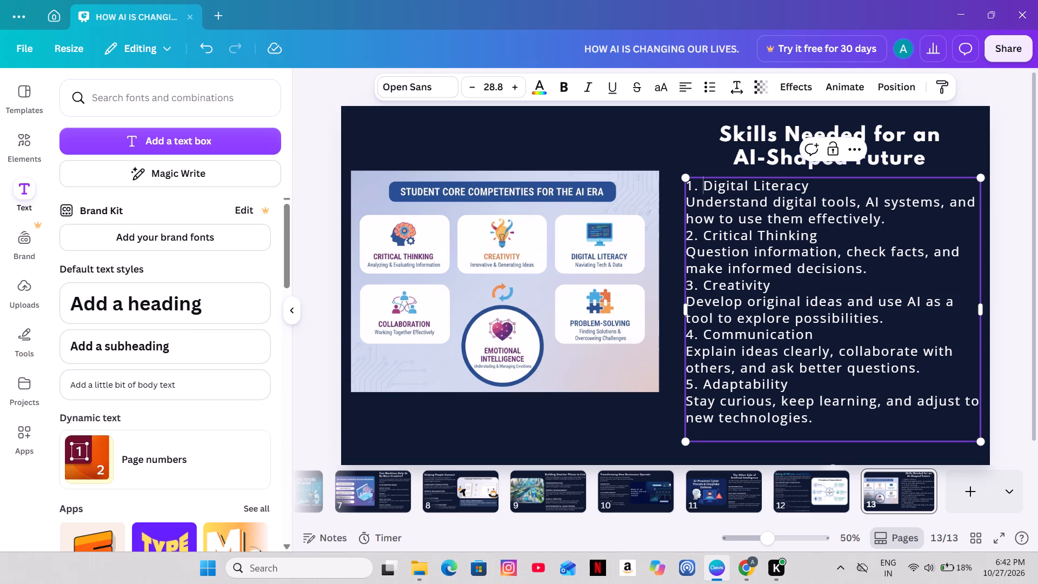
{"action": "left_click", "coordinate": [901, 220]}
{"action": "key", "text": "shift+Return"}
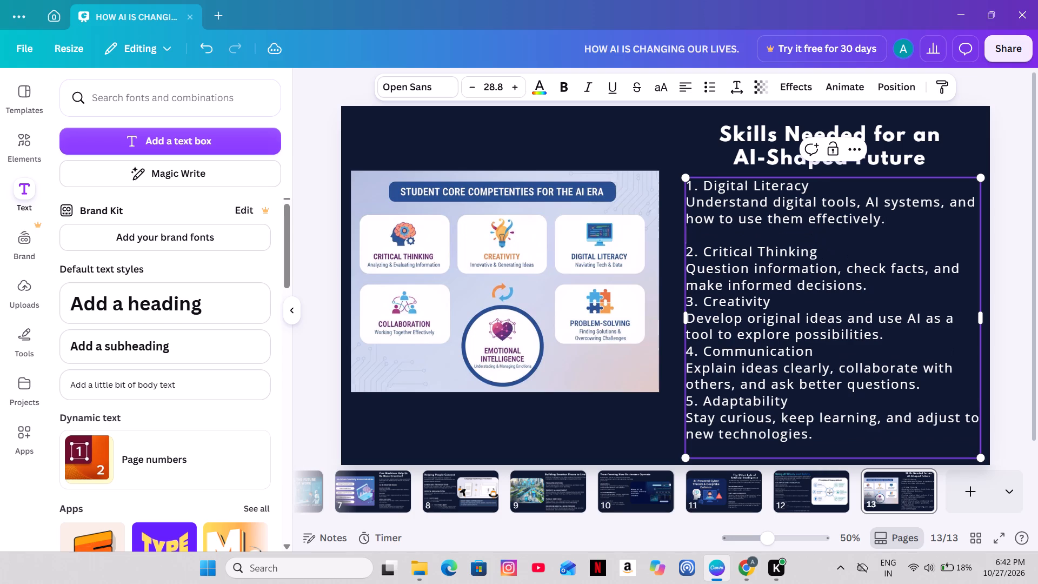
{"action": "left_click", "coordinate": [868, 290]}
{"action": "key", "text": "shift+Return"}
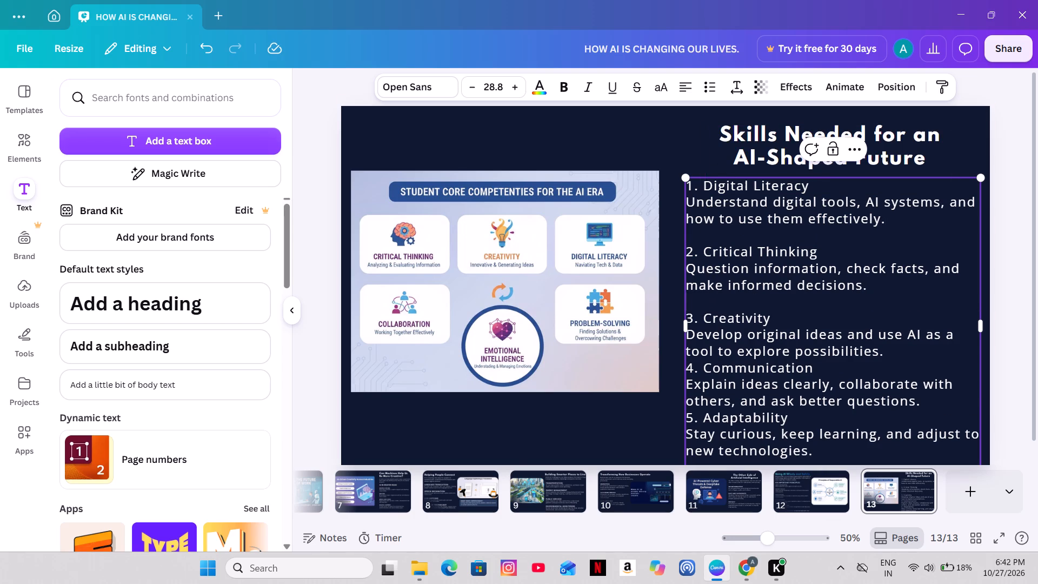
{"action": "left_click", "coordinate": [896, 357]}
{"action": "key", "text": "shift+Return"}
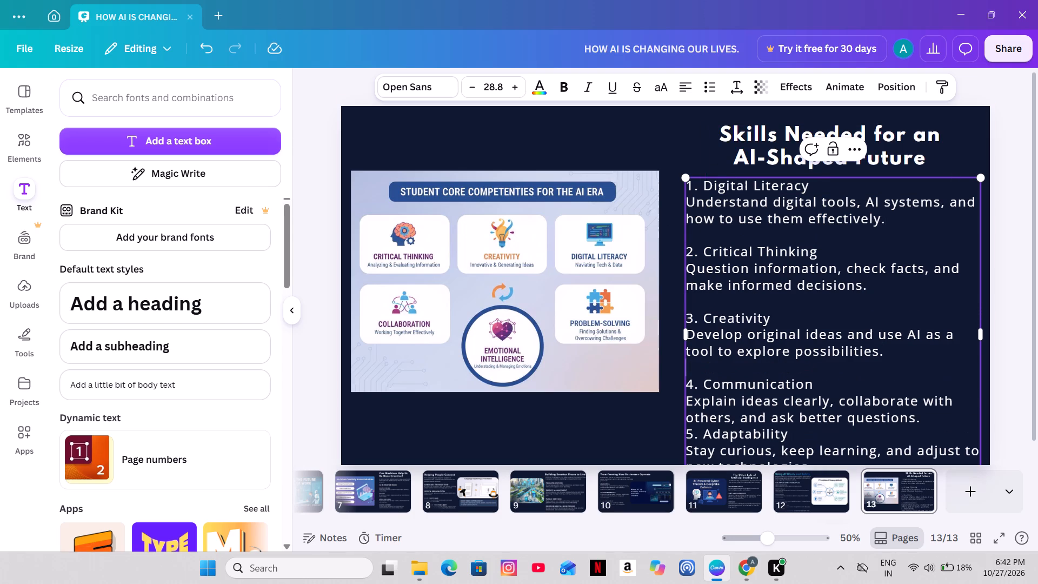
{"action": "scroll", "coordinate": [857, 351], "scroll_direction": "down", "scroll_amount": 8}
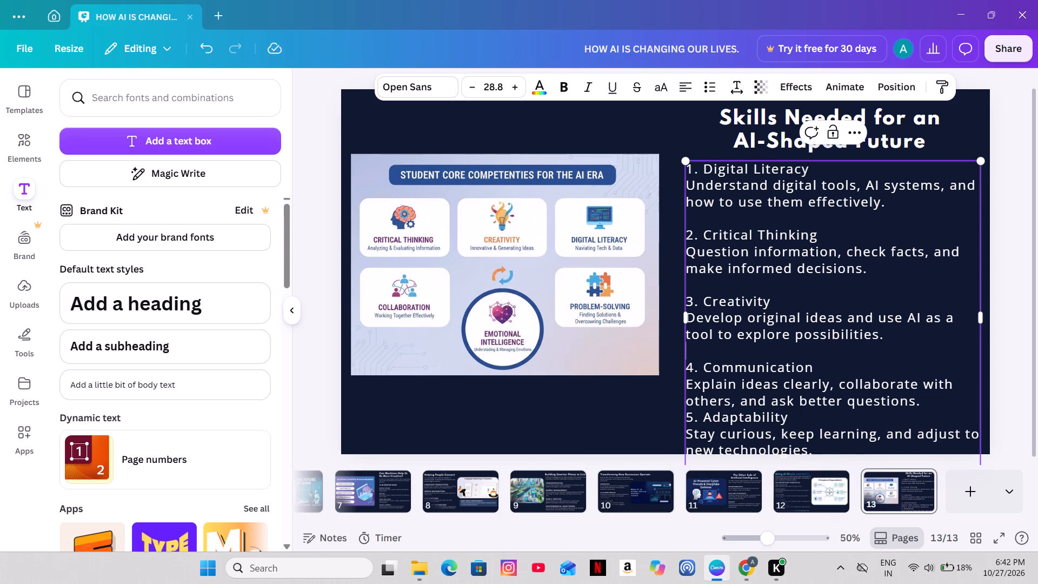
{"action": "left_click", "coordinate": [927, 408]}
{"action": "key", "text": "shift+Return"}
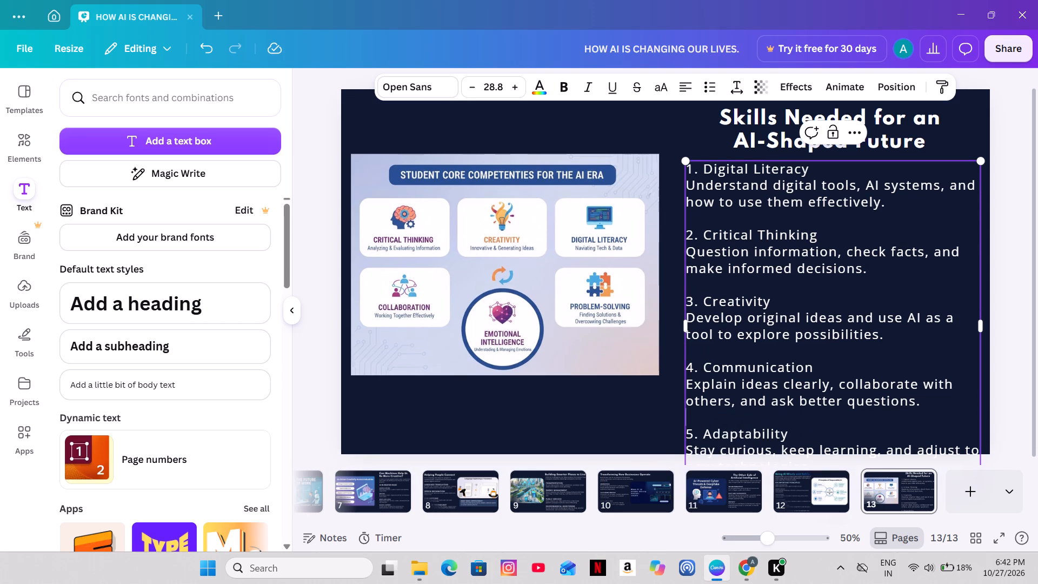
{"action": "left_click", "coordinate": [1016, 356]}
Reduce the skills text to font size 24.8 so the spaced list fits on the page.
{"action": "left_click", "coordinate": [928, 293]}
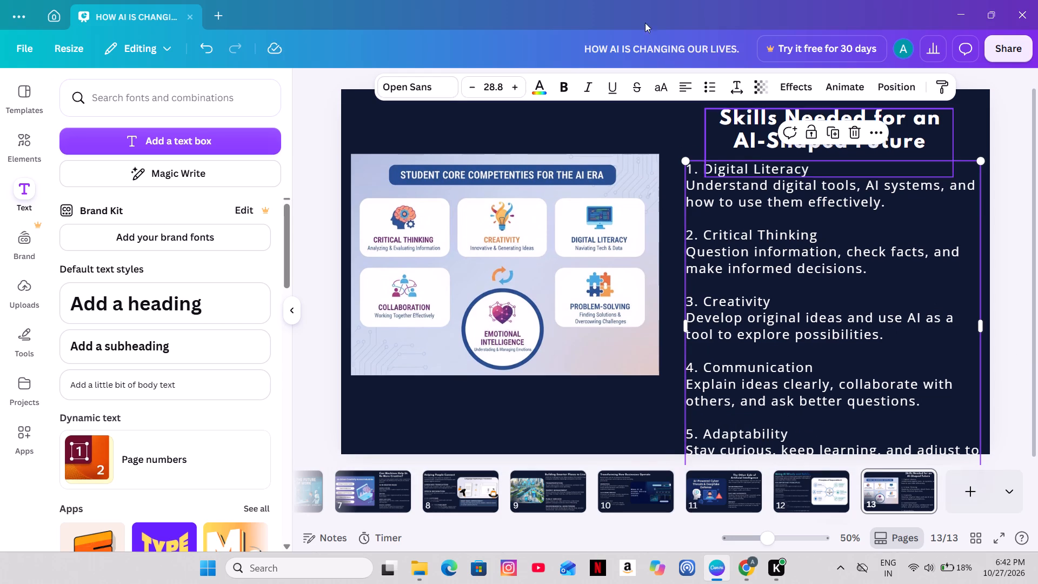
{"action": "triple_click", "coordinate": [479, 87]}
{"action": "left_click", "coordinate": [479, 87]}
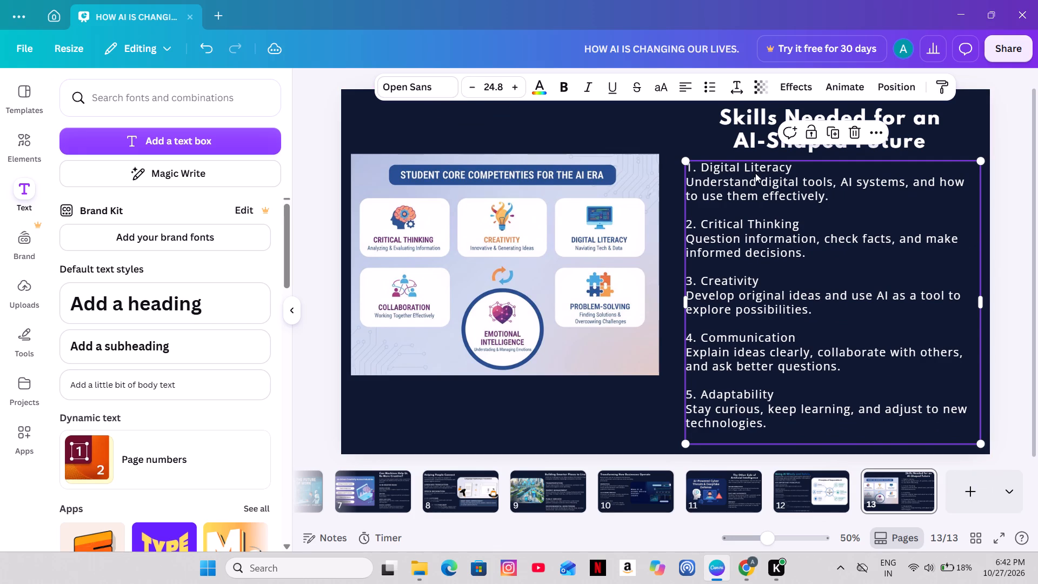
{"action": "left_click", "coordinate": [1021, 262]}
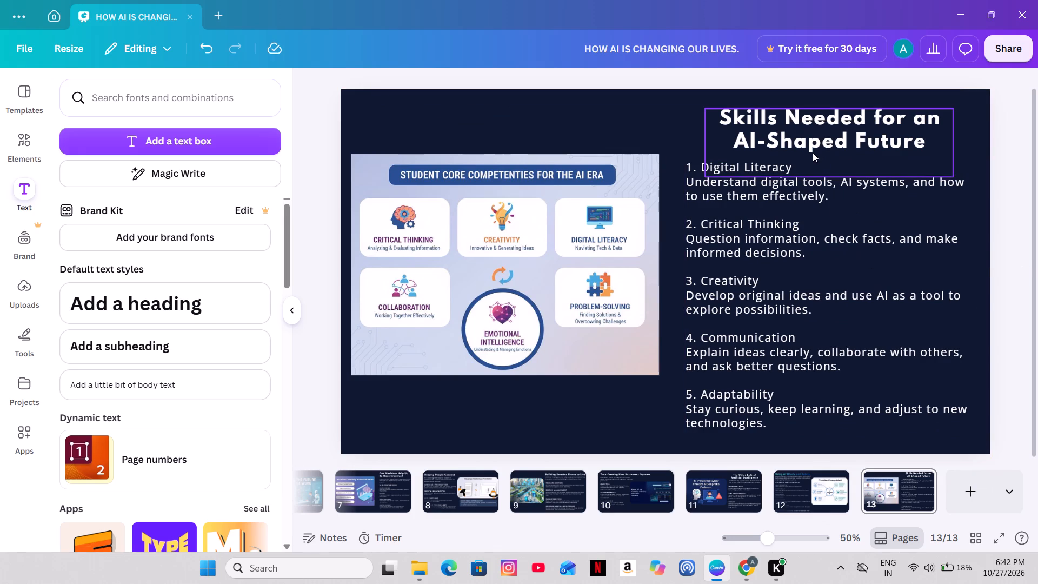
Move the title left so its text box lines up with the left edge of the skills text.
{"action": "left_click_drag", "start_coordinate": [808, 145], "coordinate": [790, 143]}
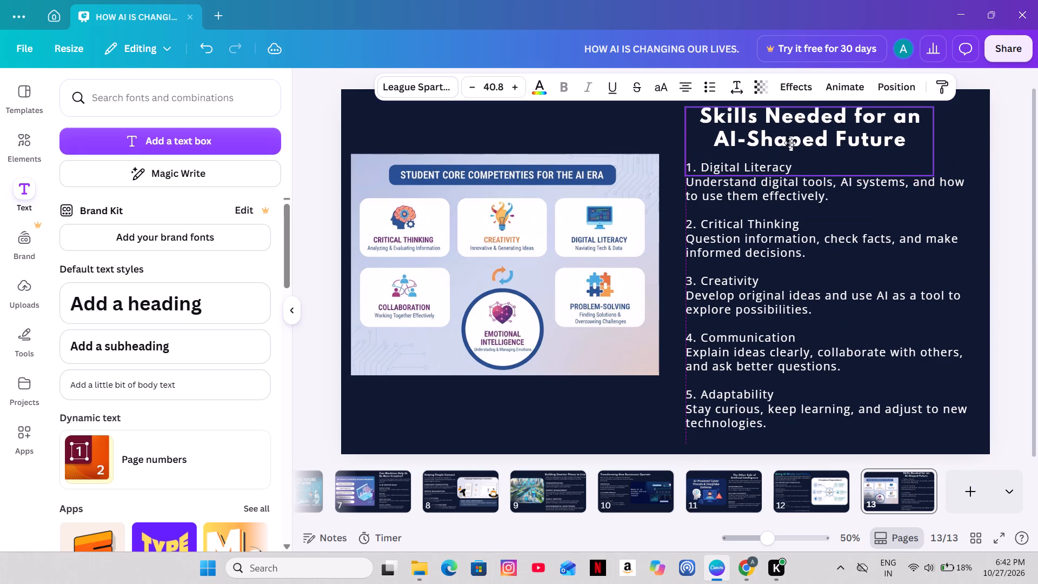
{"action": "left_click_drag", "start_coordinate": [790, 143], "coordinate": [791, 142]}
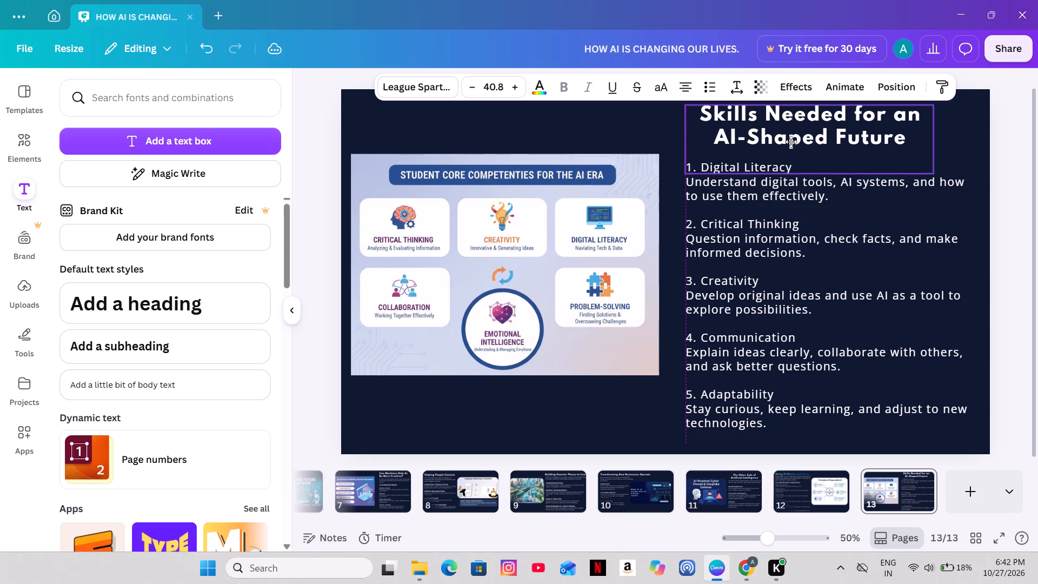
{"action": "left_click_drag", "start_coordinate": [791, 142], "coordinate": [791, 145]}
{"action": "left_click", "coordinate": [1012, 220]}
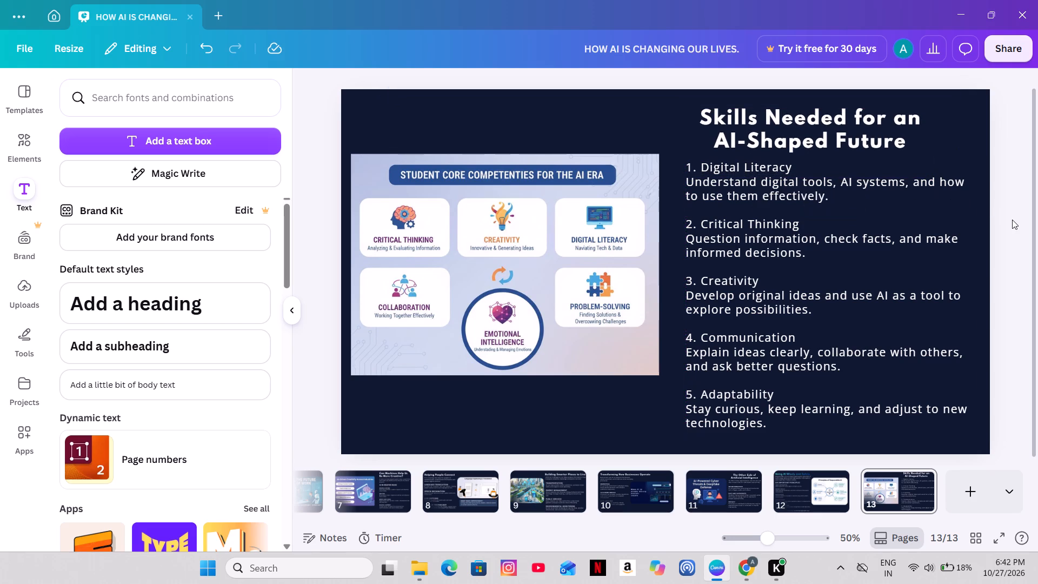
Nudge the title slightly right and up so it sits better above the skills text.
{"action": "left_click", "coordinate": [877, 125]}
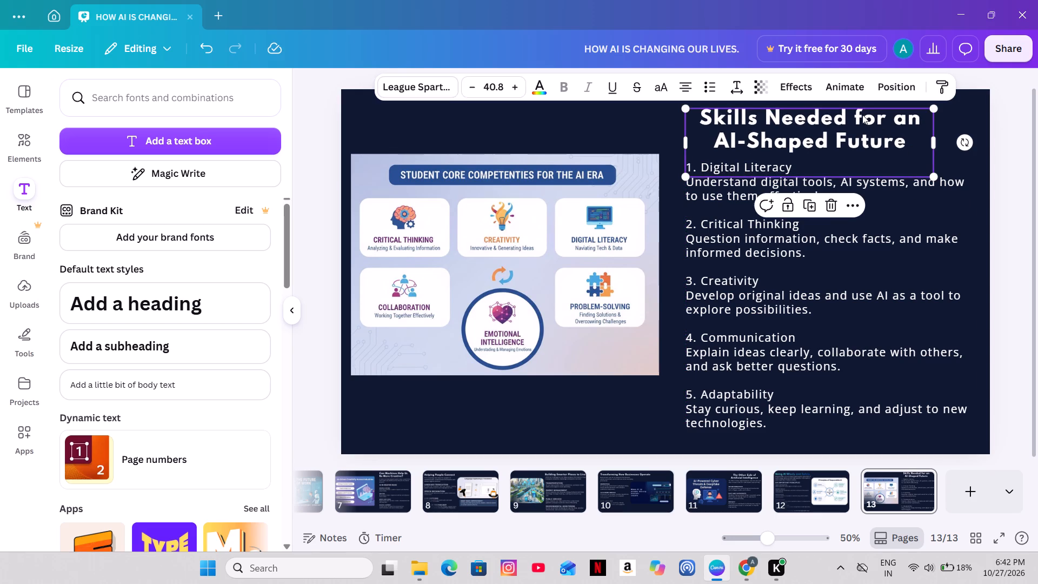
{"action": "key", "text": "Right"}
{"action": "key", "text": "Right"}
{"action": "key", "text": "Right"}
{"action": "key", "text": "Right"}
{"action": "key", "text": "Right"}
{"action": "key", "text": "Right"}
{"action": "key", "text": "Right"}
{"action": "key", "text": "Right"}
{"action": "key", "text": "Right"}
{"action": "key", "text": "Right"}
{"action": "key", "text": "Right"}
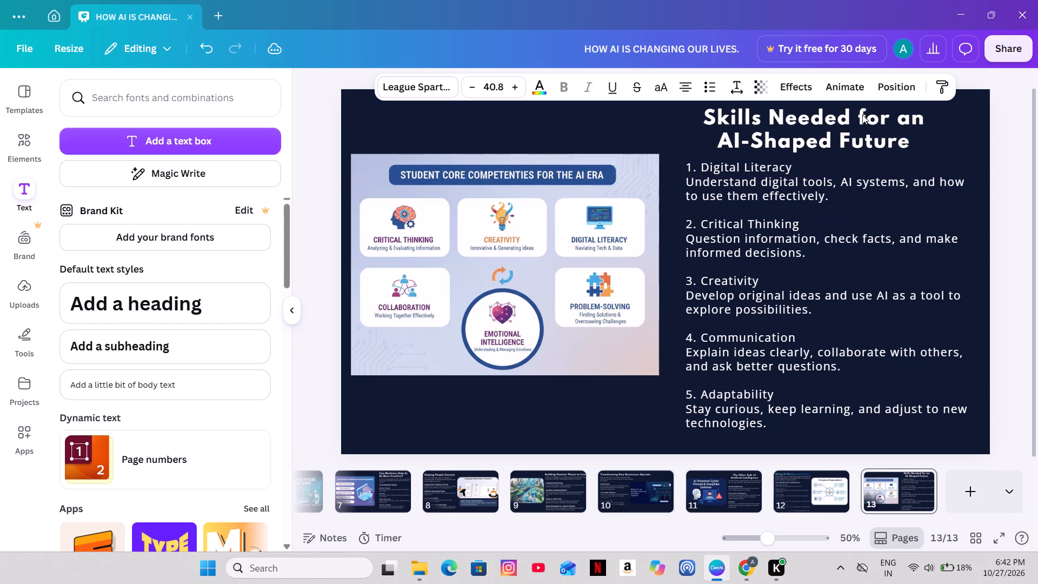
{"action": "key", "text": "Right"}
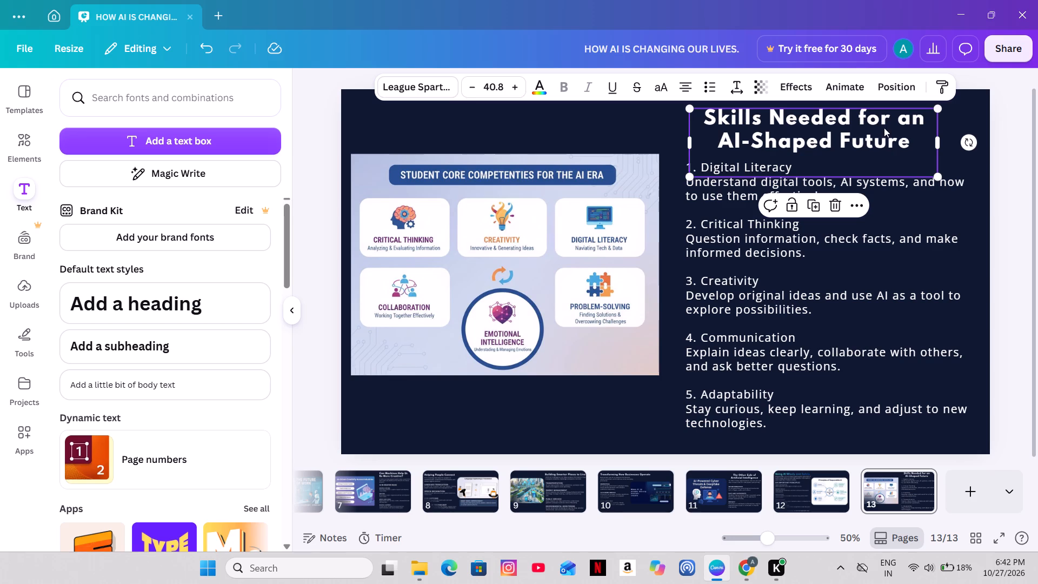
{"action": "double_click", "coordinate": [1015, 379]}
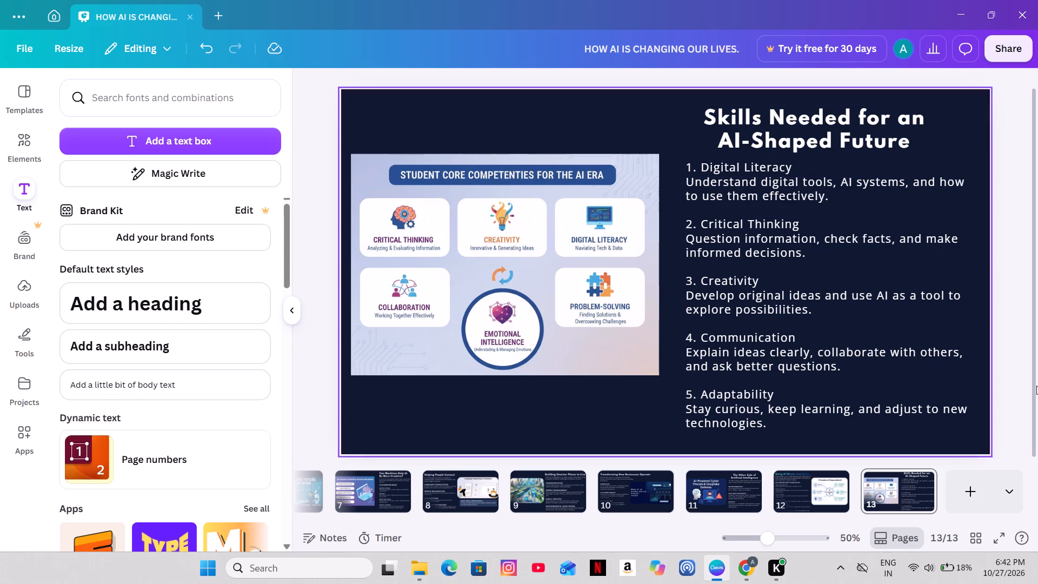
{"action": "left_click", "coordinate": [768, 140]}
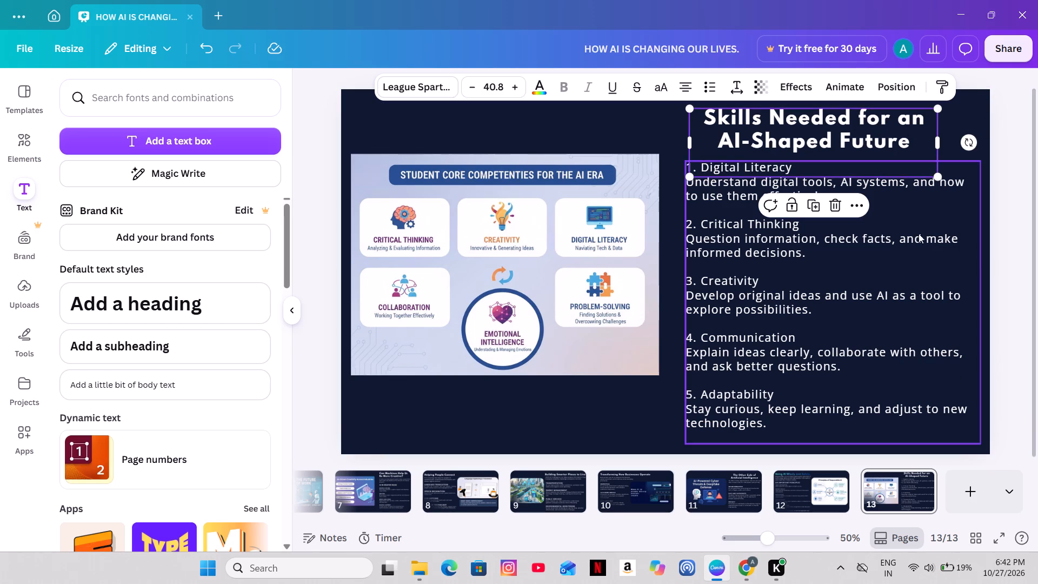
{"action": "left_click", "coordinate": [1006, 262]}
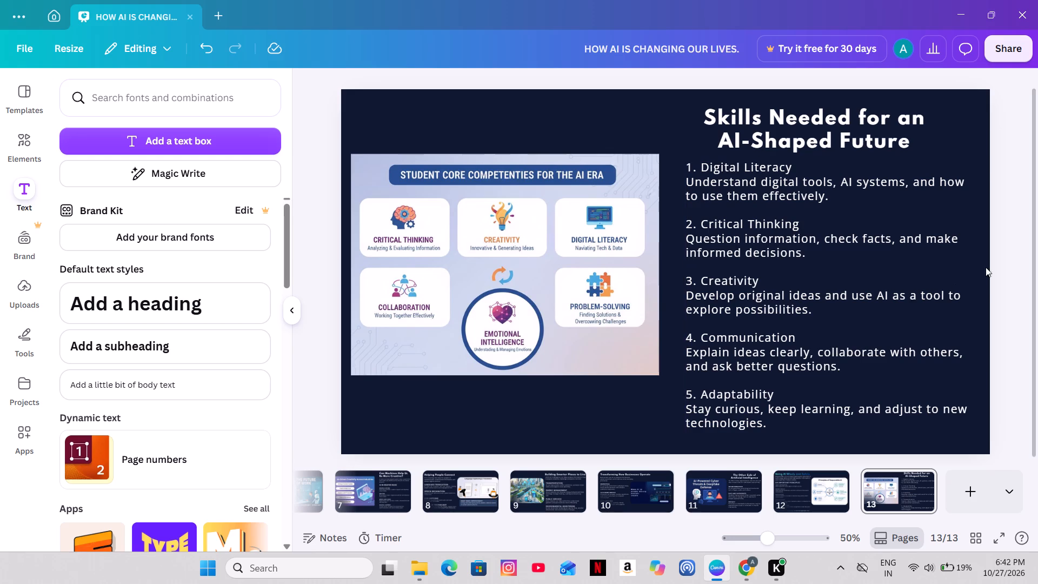
{"action": "left_click", "coordinate": [839, 120]}
{"action": "key", "text": "Up"}
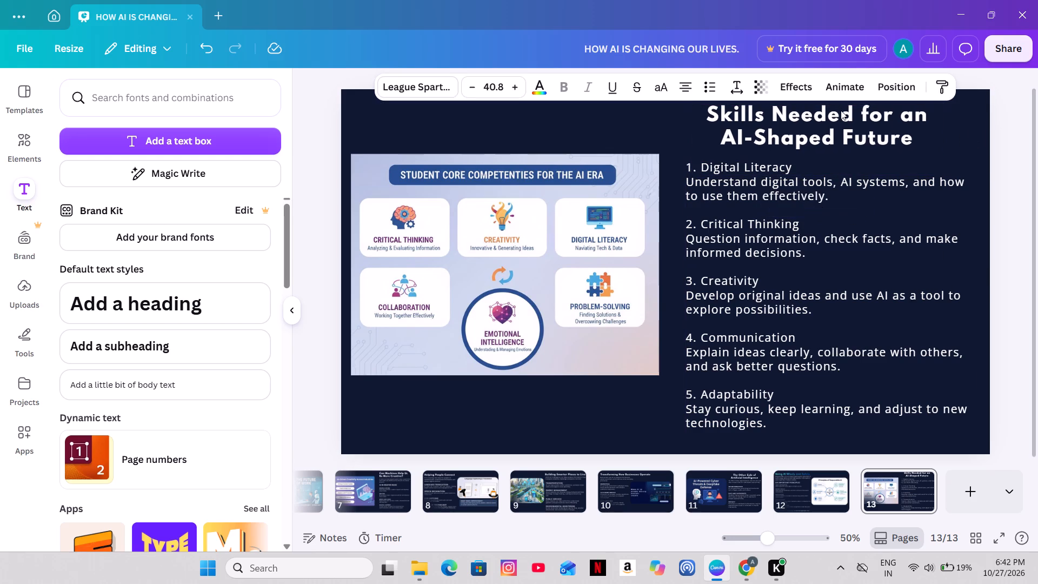
{"action": "left_click", "coordinate": [993, 223]}
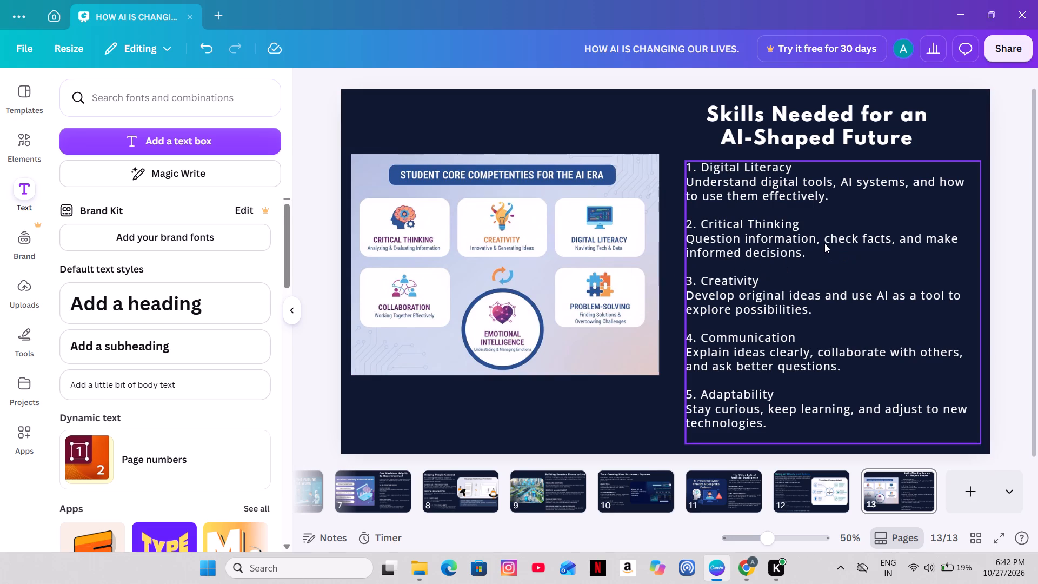
Recolour the page title with the cyan-to-blue linear gradient #5de0e6 to #004aad.
{"action": "left_click", "coordinate": [809, 138]}
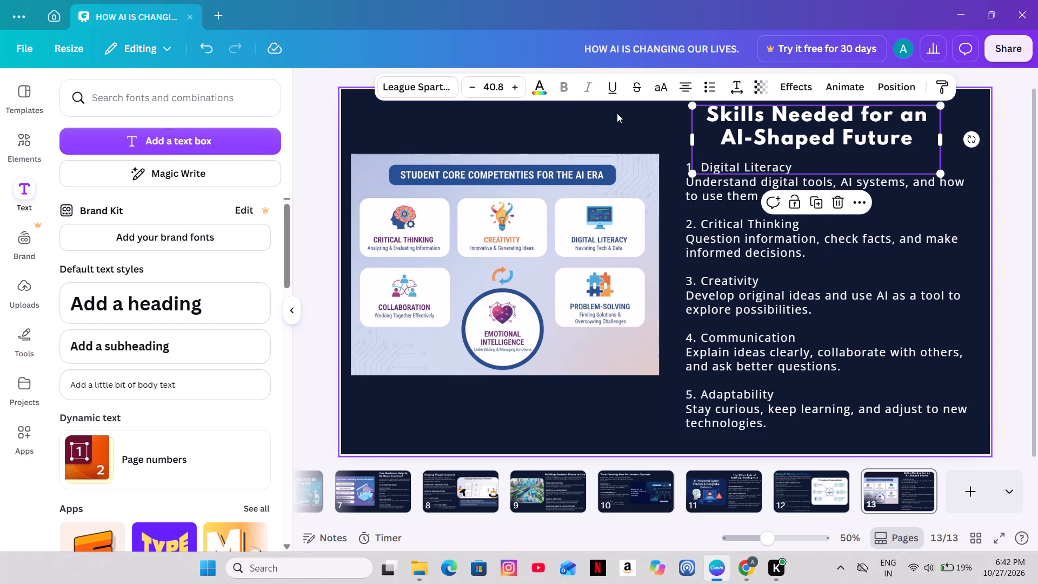
{"action": "left_click", "coordinate": [546, 91]}
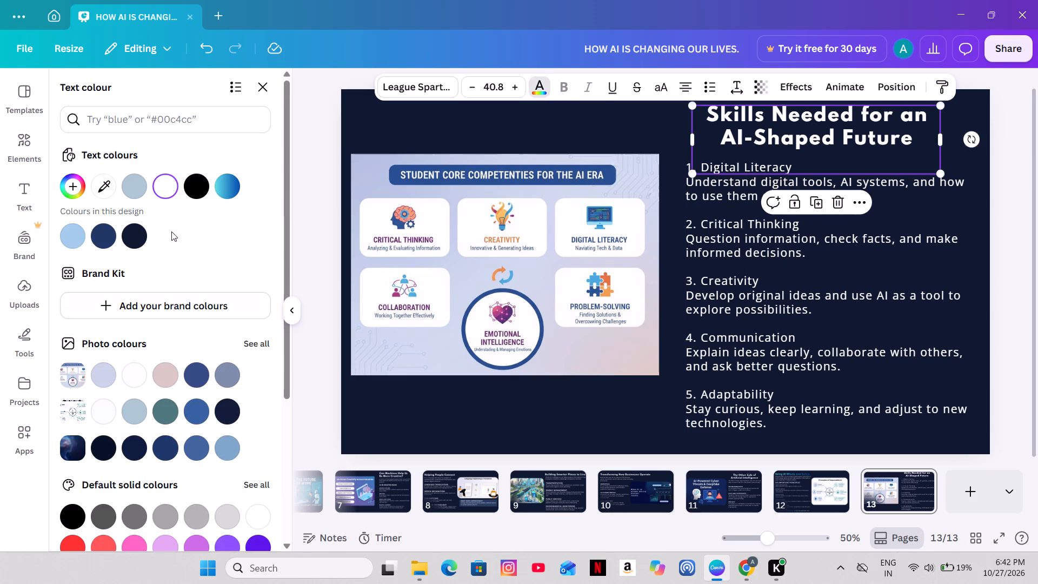
{"action": "left_click", "coordinate": [215, 187]}
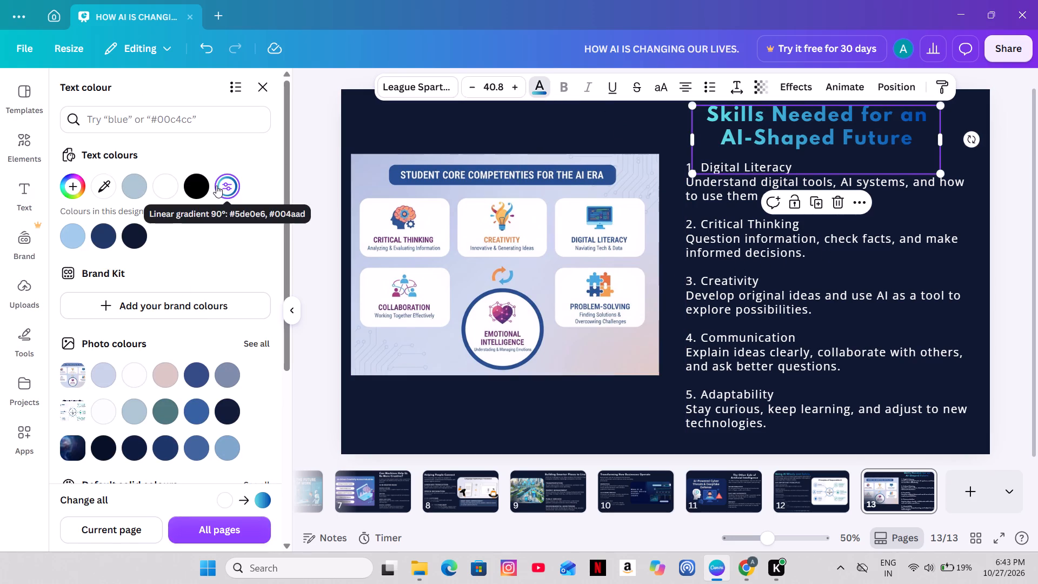
{"action": "left_click", "coordinate": [1015, 234]}
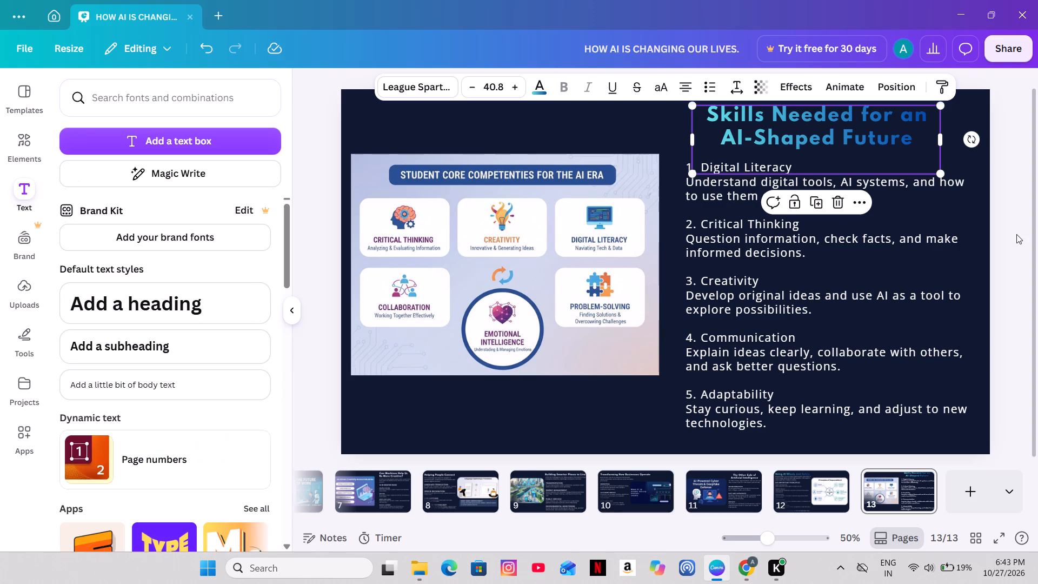
{"action": "left_click", "coordinate": [1016, 234]}
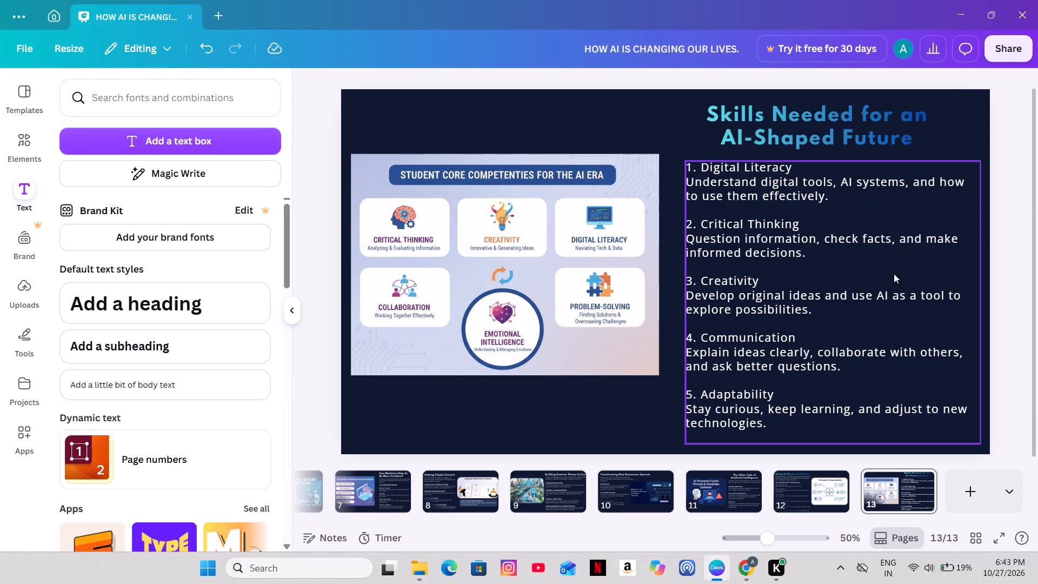
Add a blank page 14 after page 13.
{"action": "left_click", "coordinate": [969, 500]}
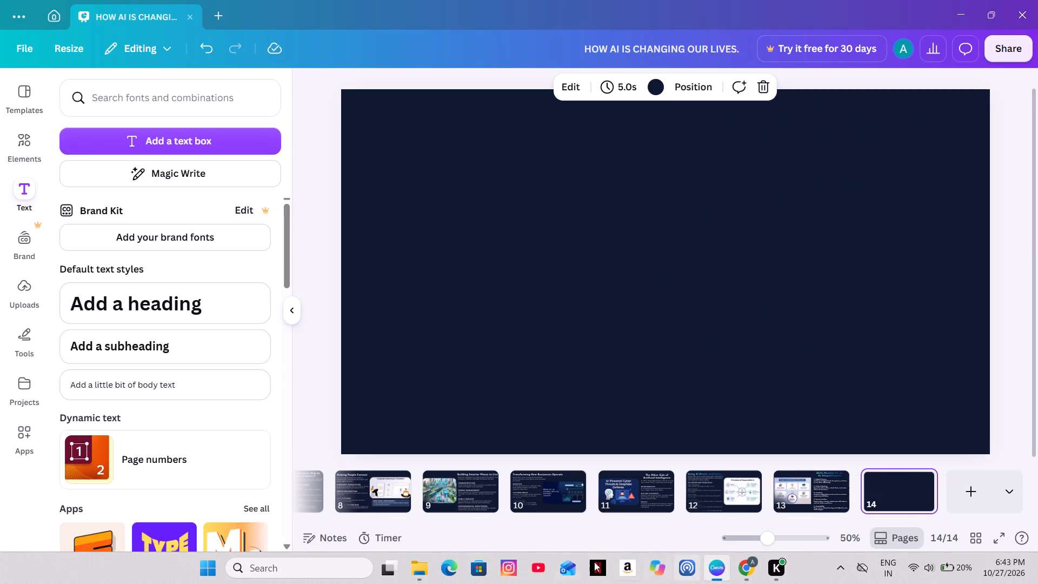
{"action": "left_click", "coordinate": [424, 565]}
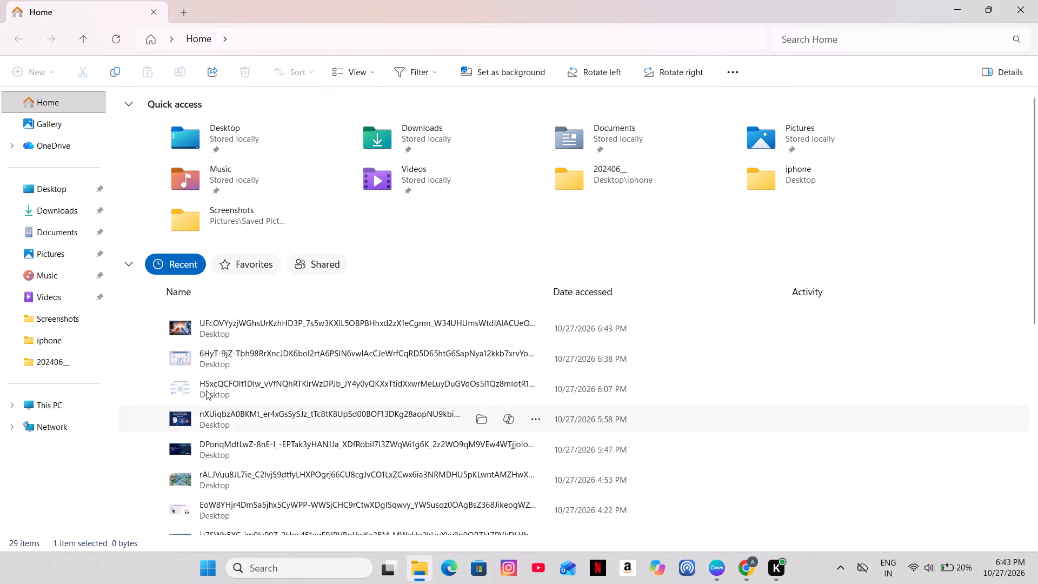
{"action": "left_click_drag", "start_coordinate": [212, 326], "coordinate": [740, 580]}
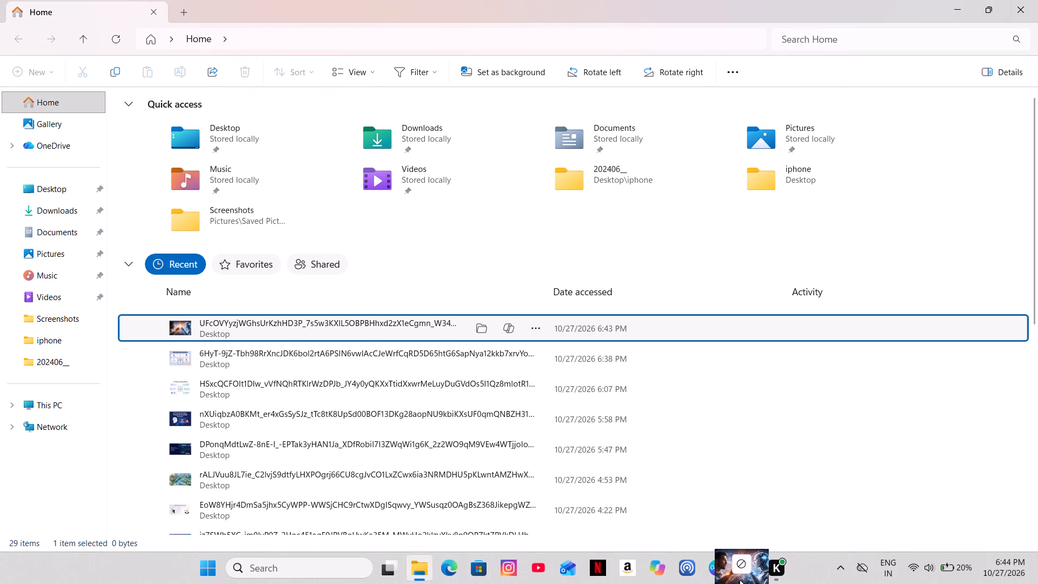
{"action": "left_click_drag", "start_coordinate": [740, 580], "coordinate": [691, 377]}
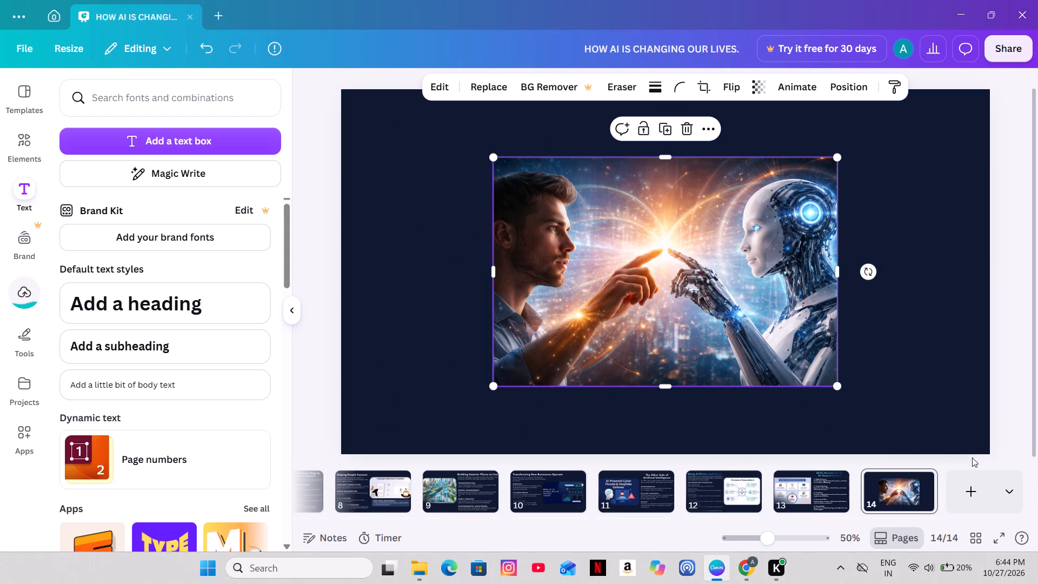
Round the corners of the human-and-robot image with the maximum corner rounding.
{"action": "left_click", "coordinate": [626, 322]}
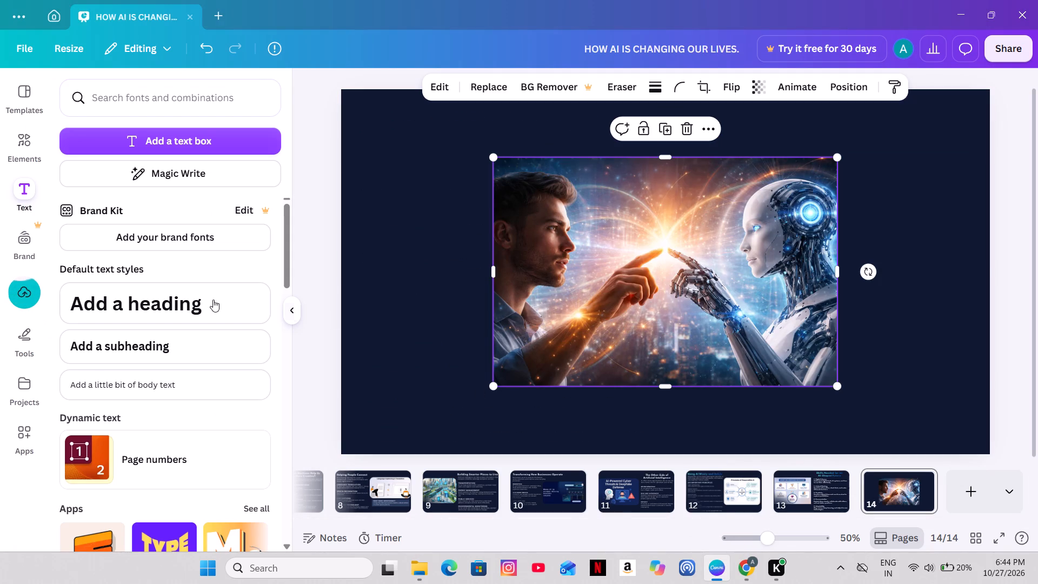
{"action": "left_click", "coordinate": [669, 91]}
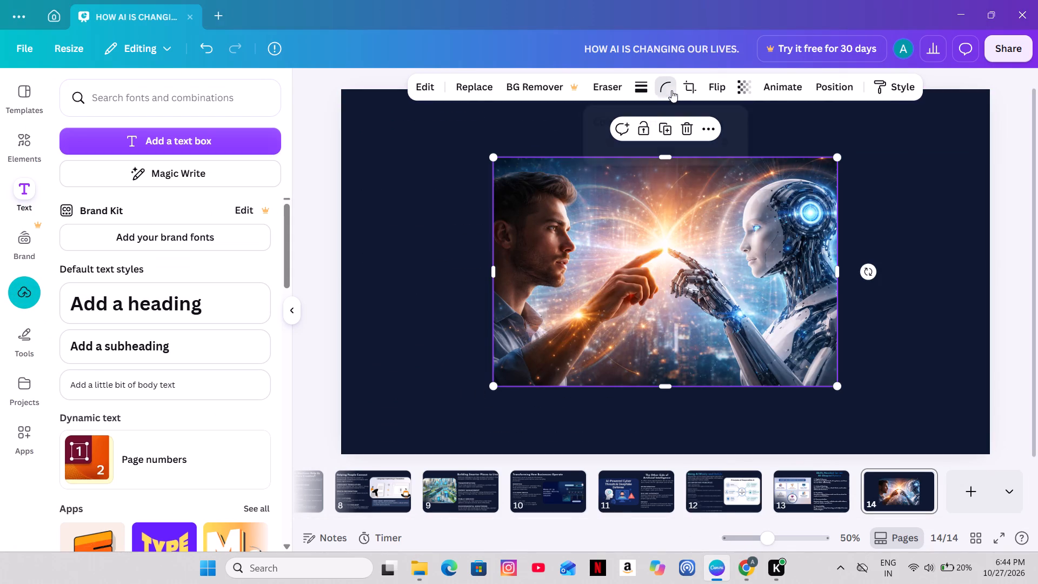
{"action": "left_click_drag", "start_coordinate": [594, 143], "coordinate": [627, 142]}
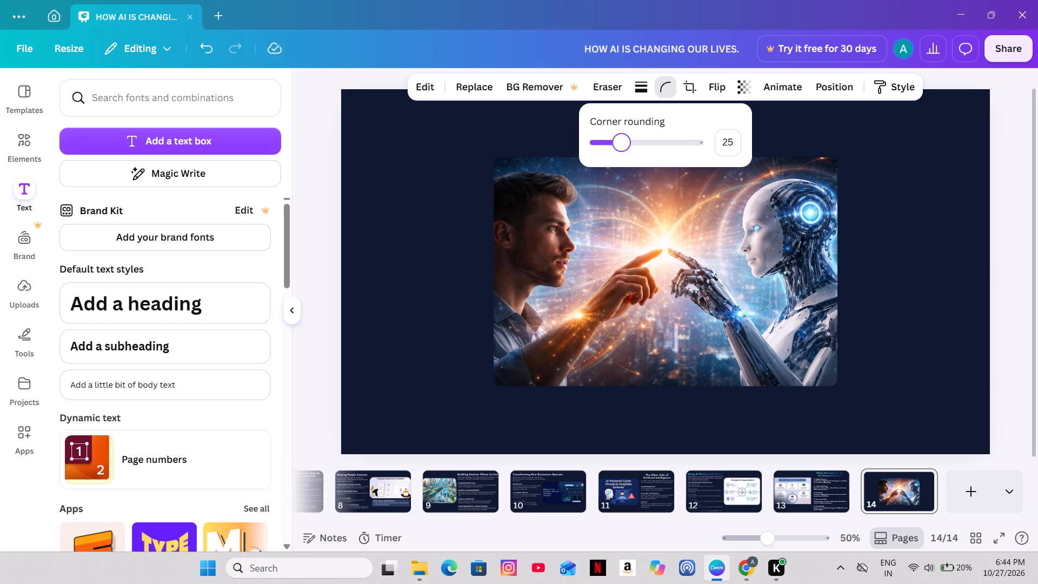
{"action": "left_click_drag", "start_coordinate": [627, 142], "coordinate": [725, 145]}
{"action": "left_click", "coordinate": [1009, 209]}
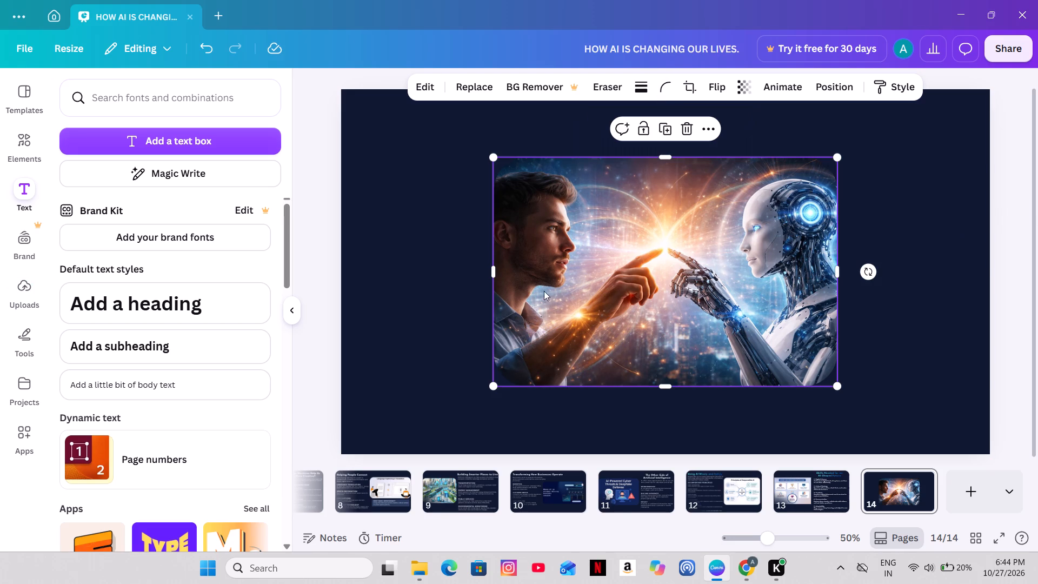
{"action": "left_click", "coordinate": [1007, 220]}
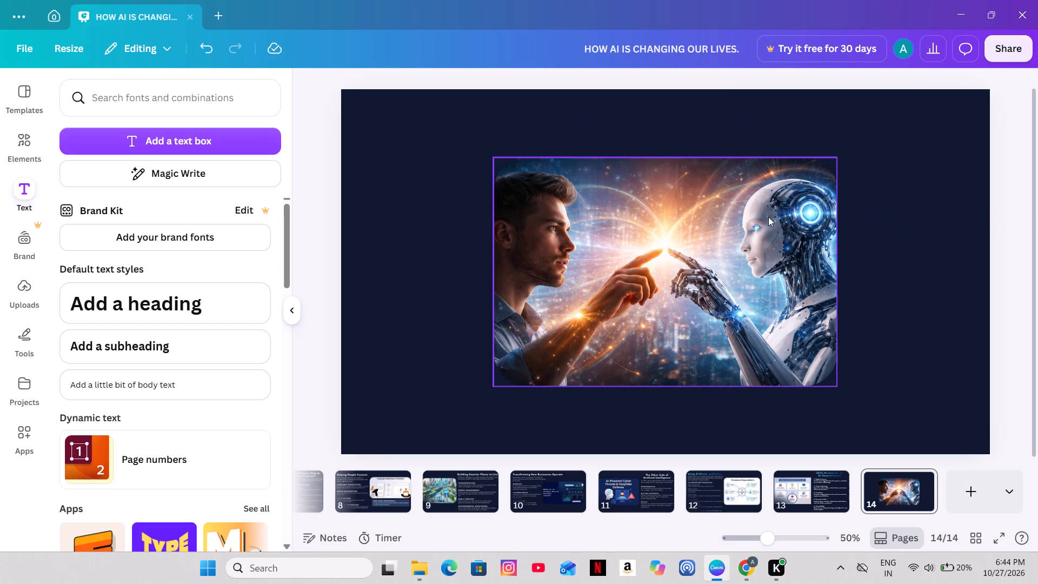
Move the human-and-robot image to the left side of page 14, just inside the page edge and slightly above centre.
{"action": "left_click_drag", "start_coordinate": [696, 238], "coordinate": [564, 247]}
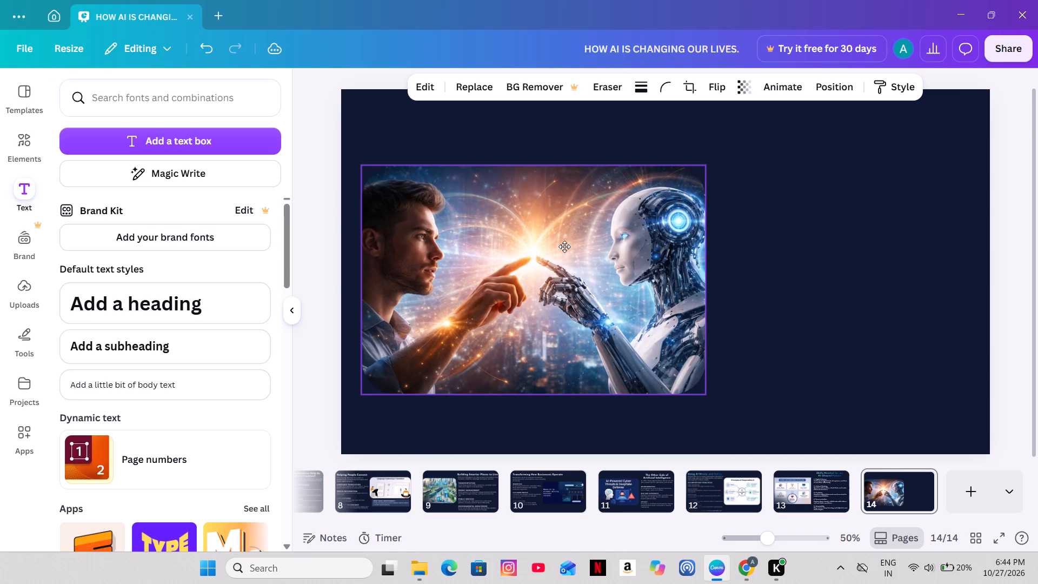
{"action": "left_click_drag", "start_coordinate": [564, 247], "coordinate": [556, 238]}
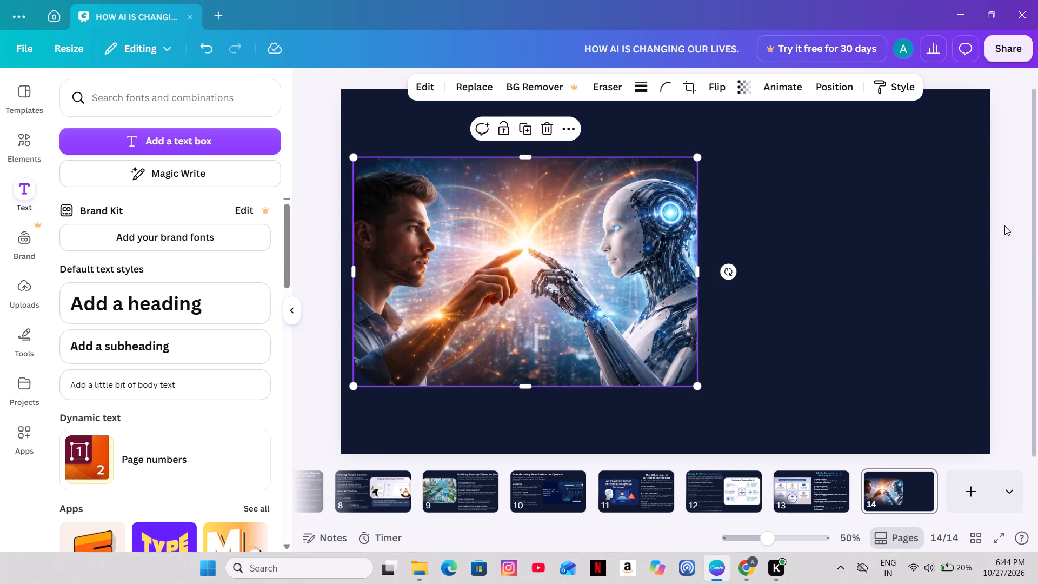
{"action": "left_click", "coordinate": [1020, 221]}
{"action": "left_click", "coordinate": [605, 247]}
{"action": "key", "text": "Up"}
{"action": "double_click", "coordinate": [1004, 211]}
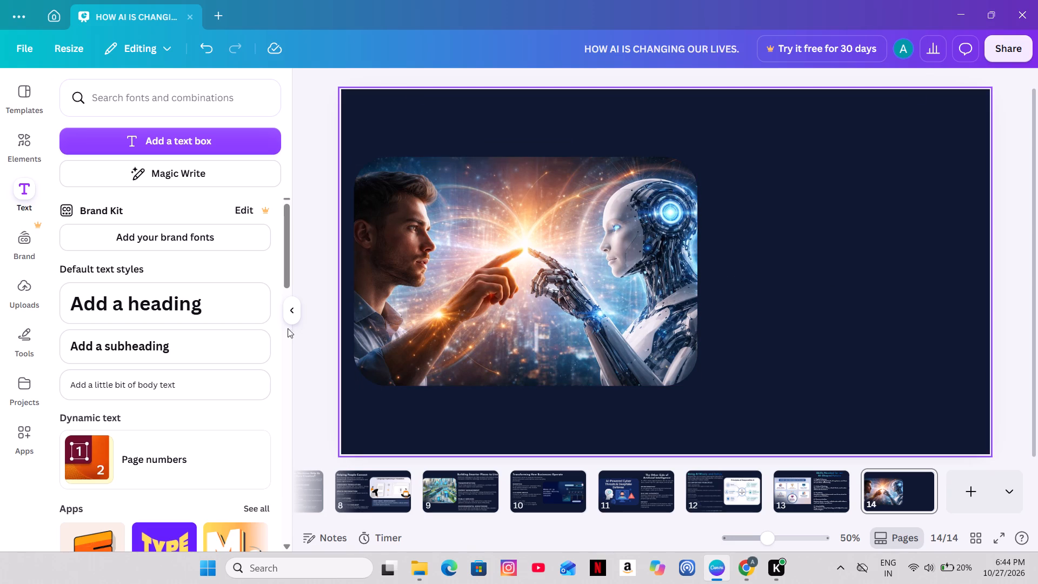
Add a text box to page 14 containing the copied heading "Humans + AI: Better Together?".
{"action": "left_click", "coordinate": [167, 133]}
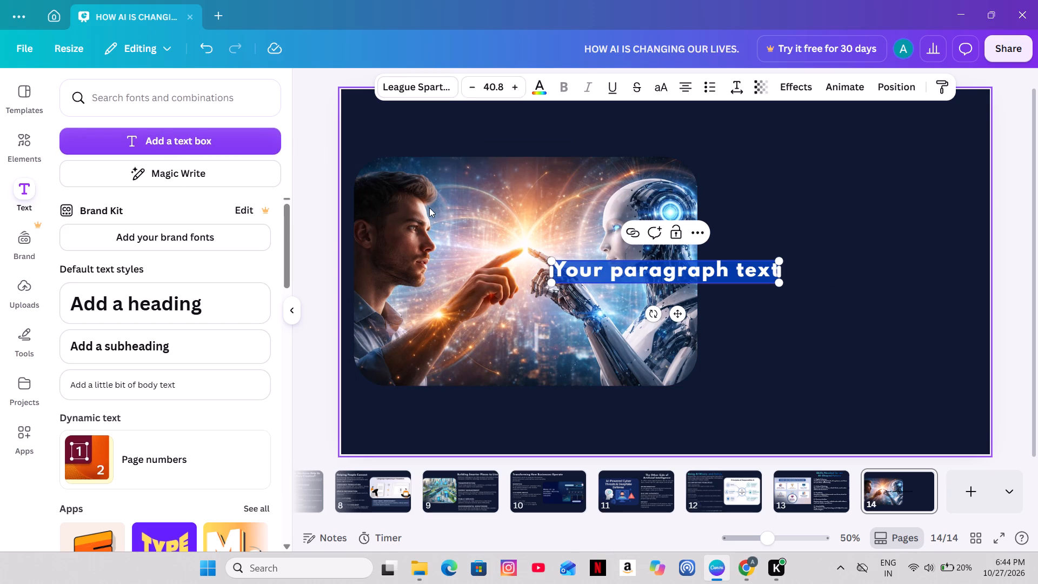
{"action": "key", "text": "ctrl+v"}
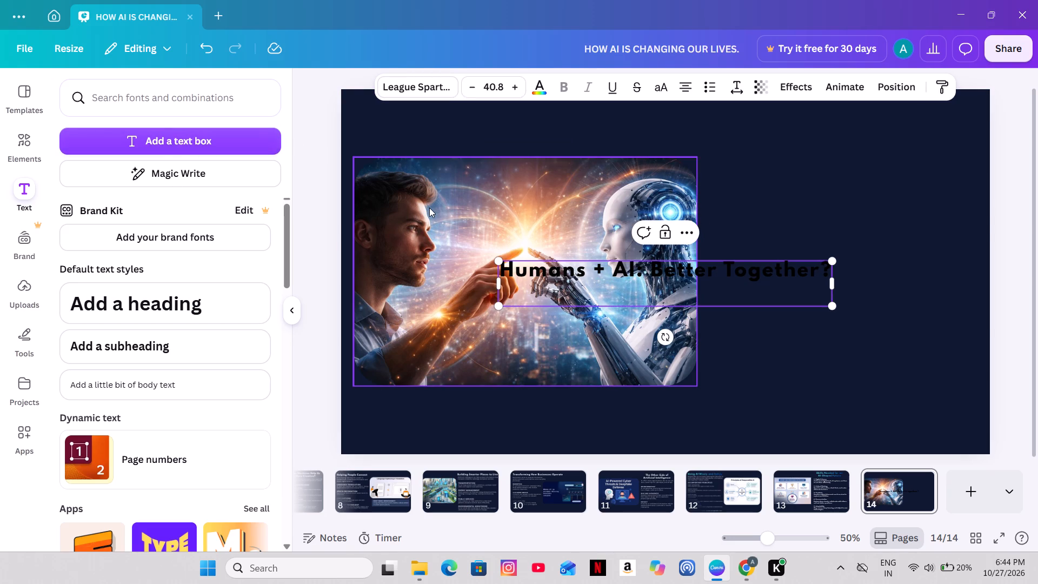
Recolour the "Humans + AI: Better Together?" heading white.
{"action": "key", "text": "ctrl+a"}
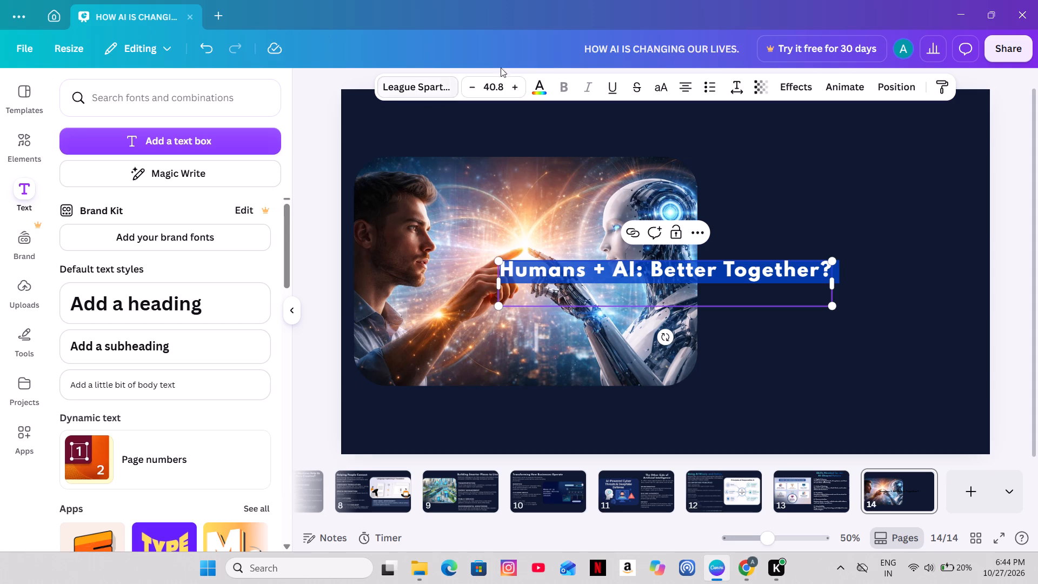
{"action": "left_click", "coordinate": [540, 83]}
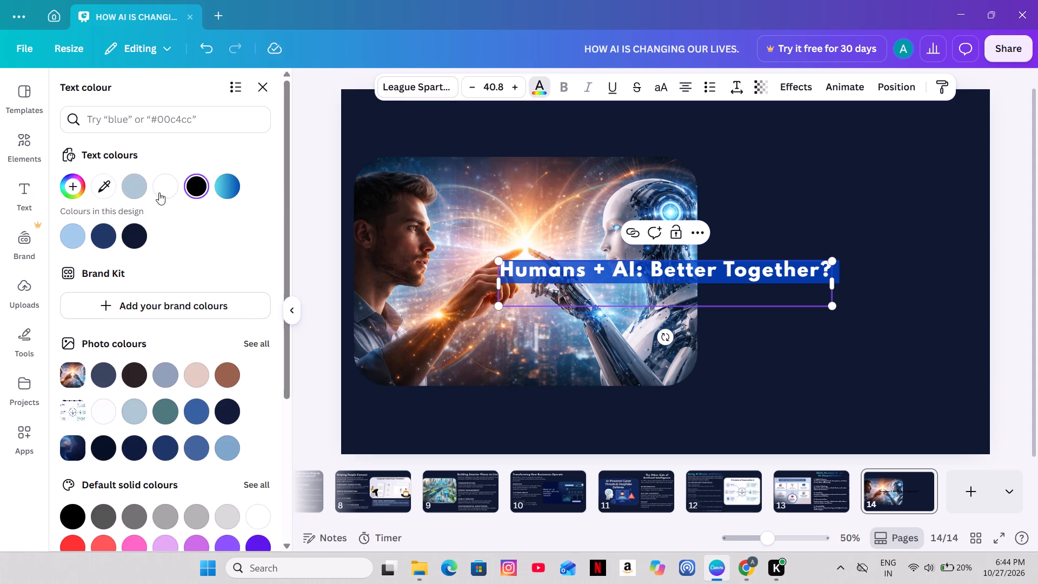
{"action": "left_click", "coordinate": [177, 193]}
{"action": "left_click", "coordinate": [310, 180]}
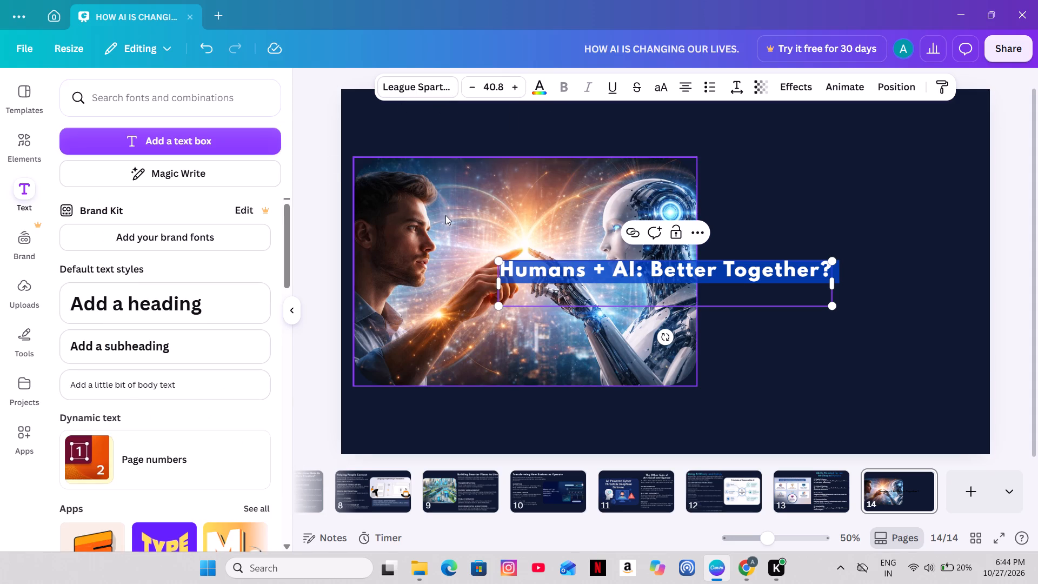
{"action": "left_click", "coordinate": [340, 163]}
{"action": "left_click", "coordinate": [611, 275]}
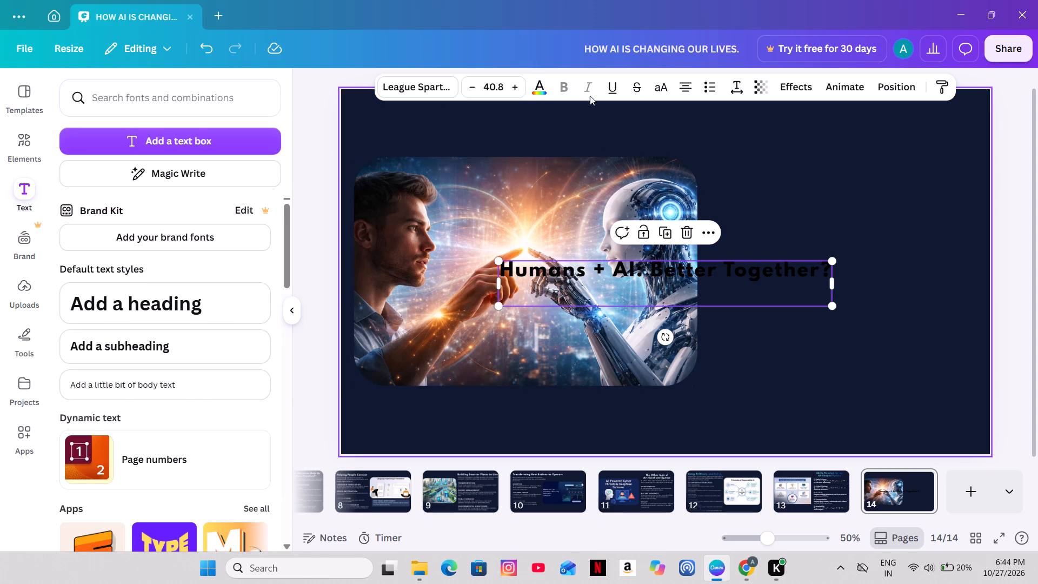
{"action": "left_click", "coordinate": [533, 97]}
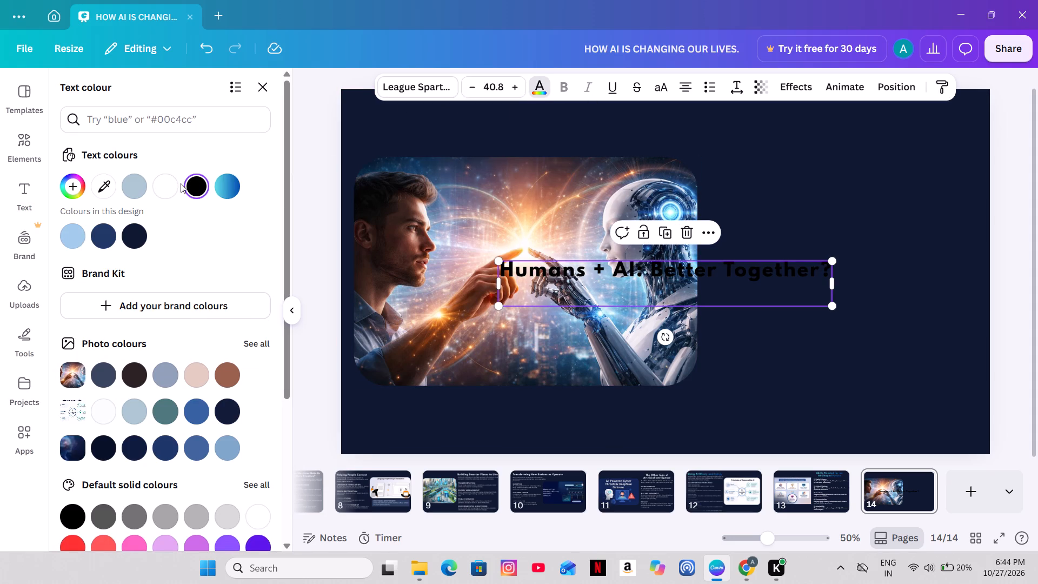
{"action": "left_click", "coordinate": [170, 183]}
{"action": "left_click", "coordinate": [324, 181]}
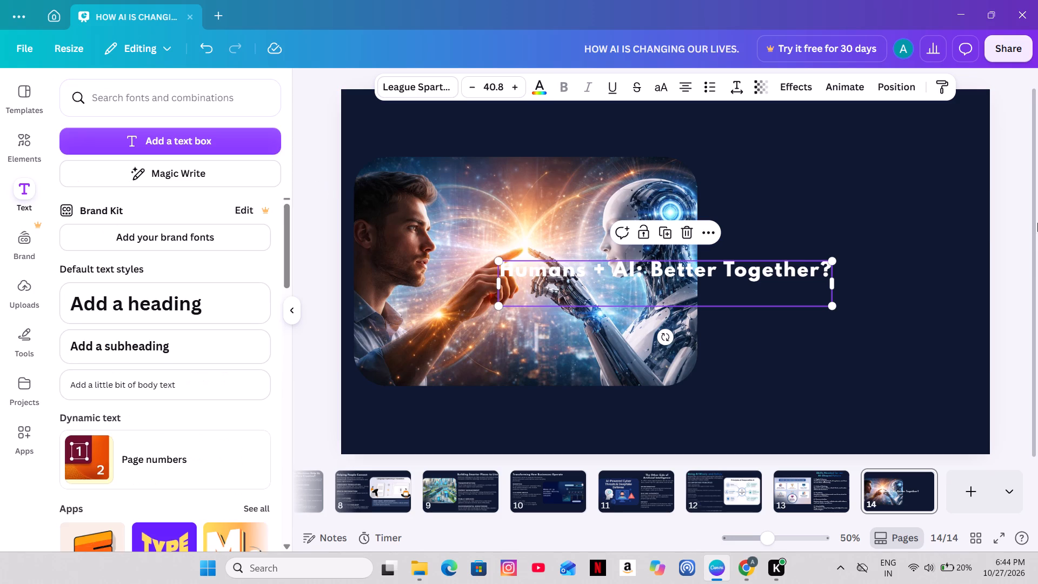
{"action": "left_click", "coordinate": [1010, 230]}
Move the heading above the image towards the page's right side and narrow its text box so it wraps onto two lines.
{"action": "left_click_drag", "start_coordinate": [787, 271], "coordinate": [916, 127]}
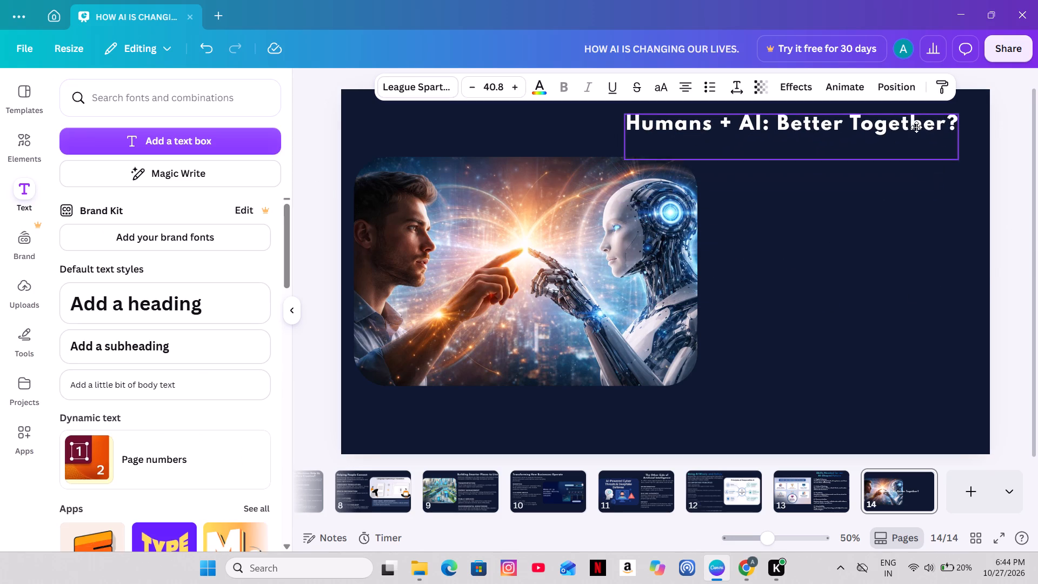
{"action": "left_click_drag", "start_coordinate": [916, 127], "coordinate": [928, 118]}
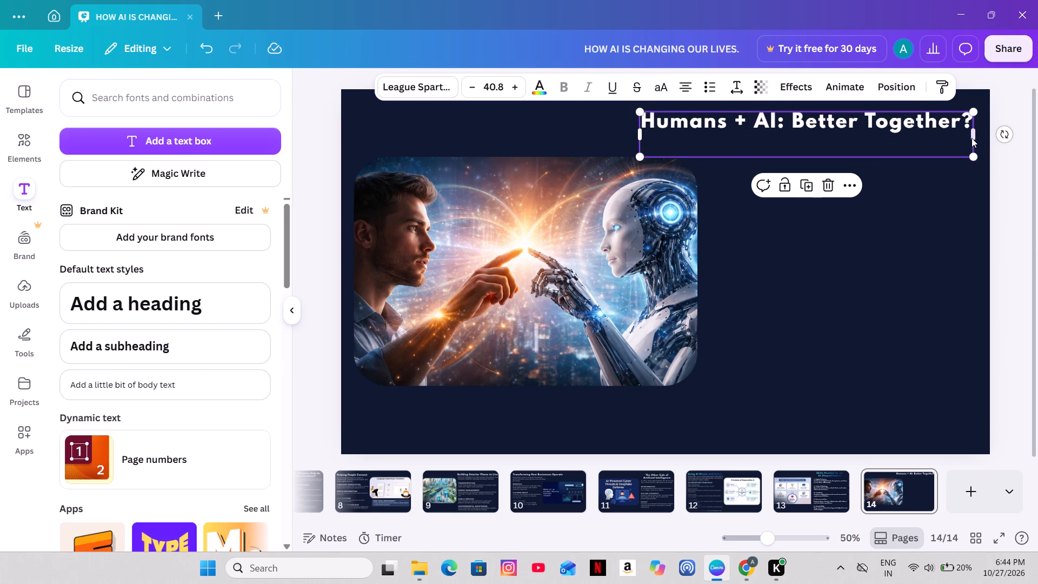
{"action": "left_click_drag", "start_coordinate": [972, 132], "coordinate": [960, 134]}
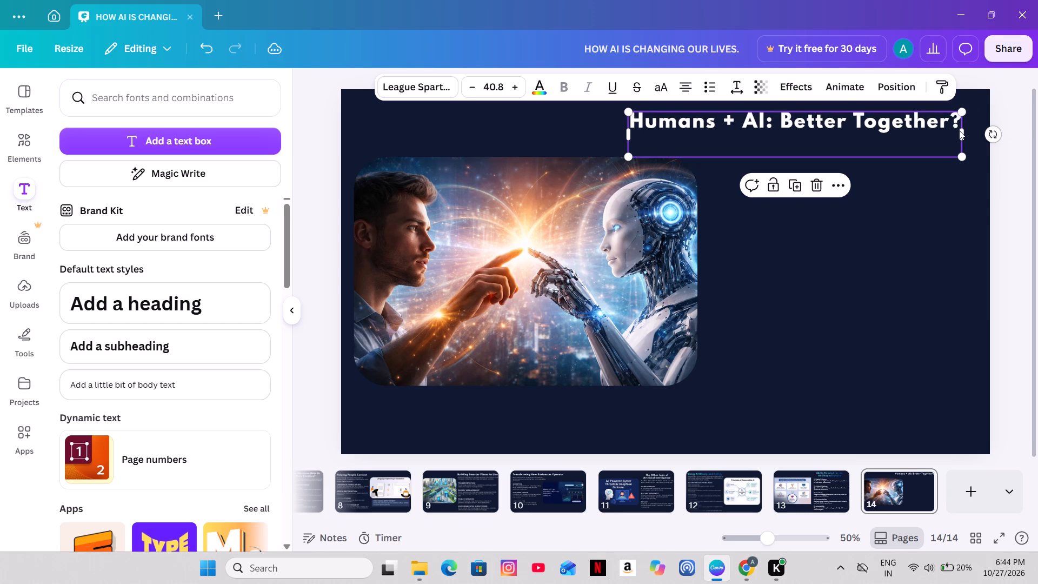
{"action": "left_click_drag", "start_coordinate": [963, 122], "coordinate": [928, 128]}
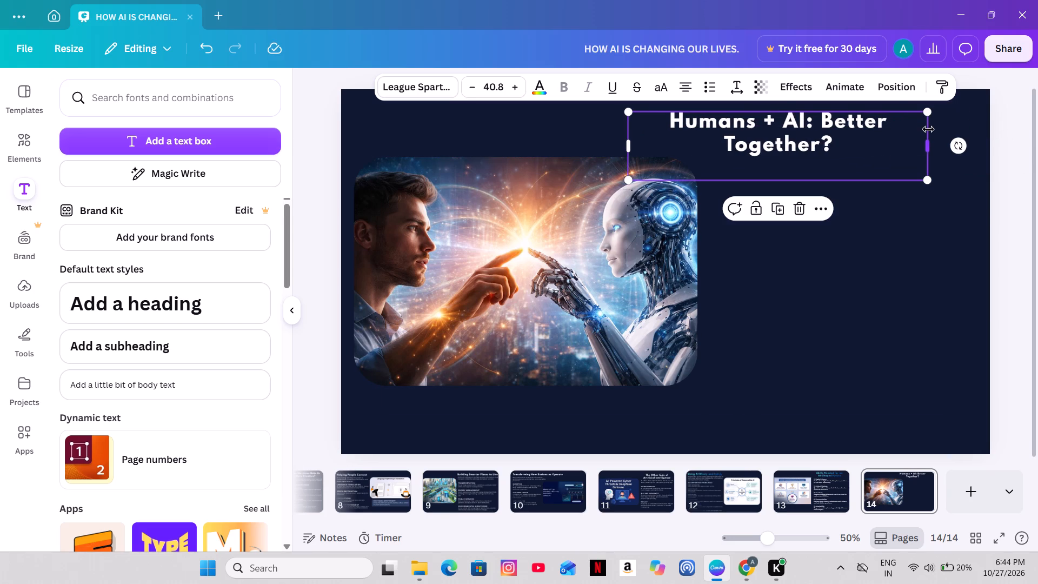
{"action": "left_click", "coordinate": [1037, 118]}
{"action": "left_click", "coordinate": [1006, 165]}
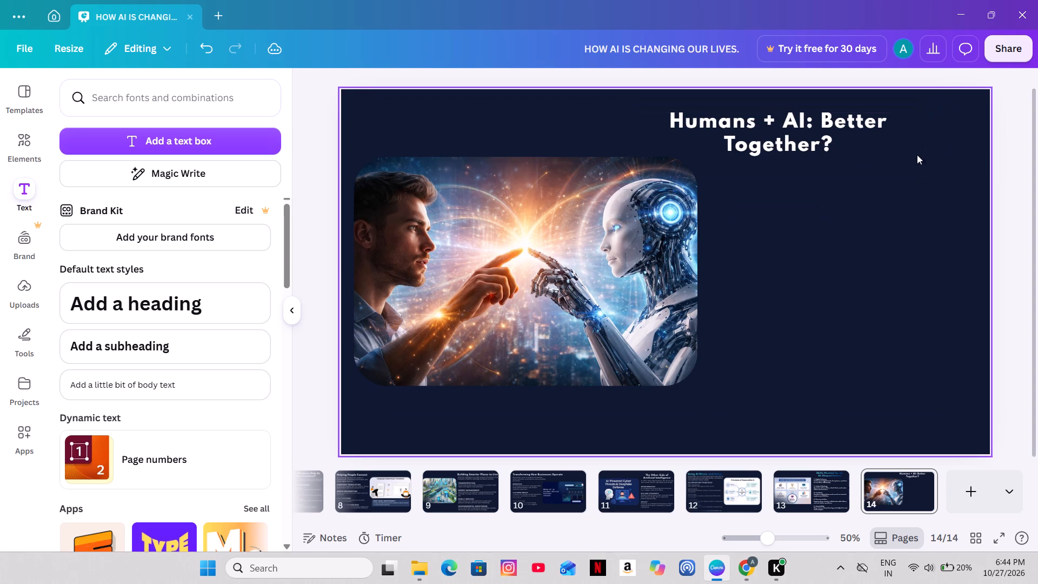
Shift the two-line heading into the page's upper-right area, with its box starting at the image's right edge, and fine-tune its height.
{"action": "left_click_drag", "start_coordinate": [819, 155], "coordinate": [887, 154]}
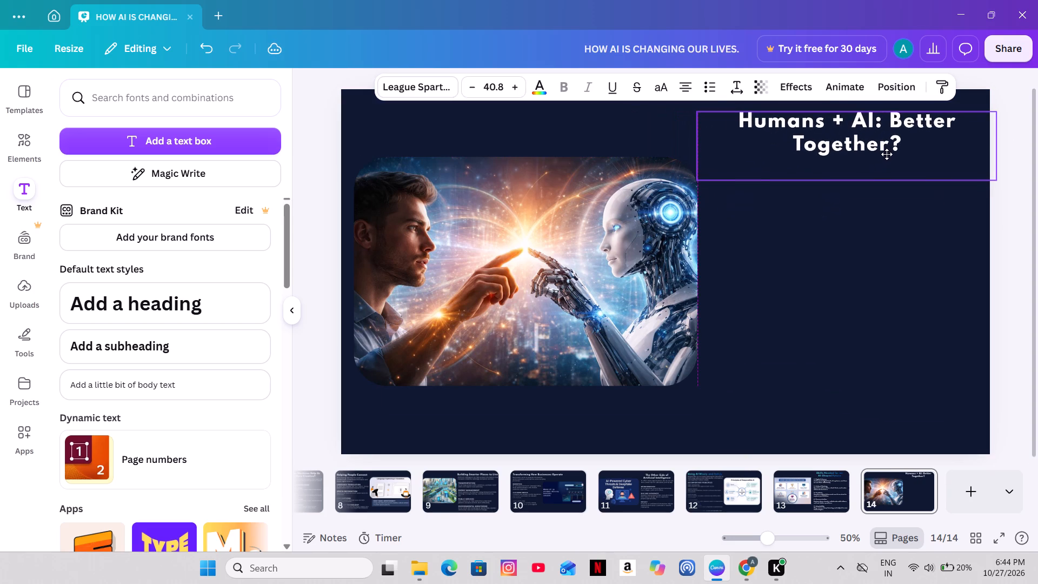
{"action": "left_click_drag", "start_coordinate": [887, 154], "coordinate": [887, 150]}
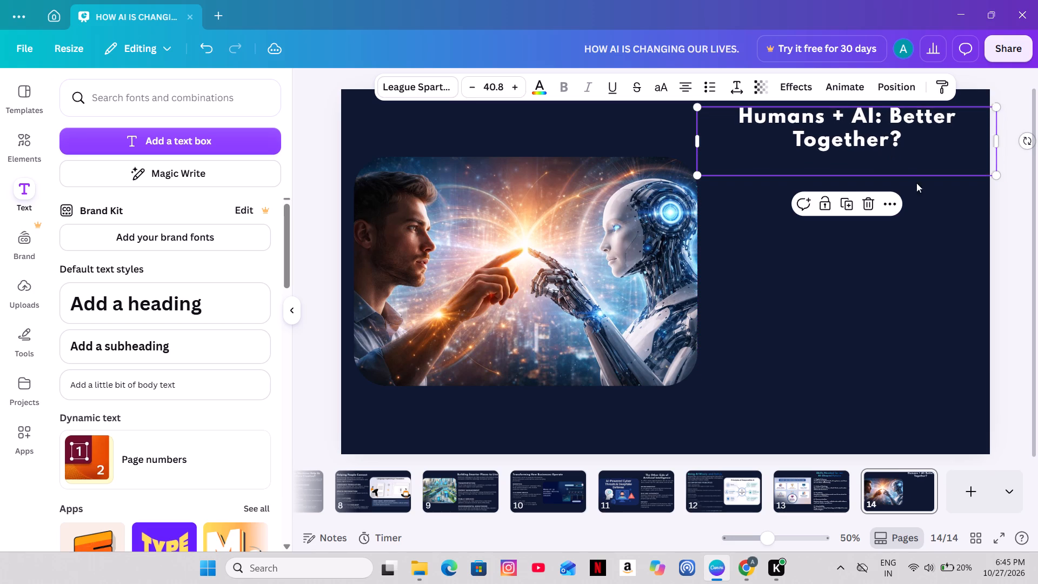
{"action": "left_click_drag", "start_coordinate": [1007, 225], "coordinate": [1013, 225]}
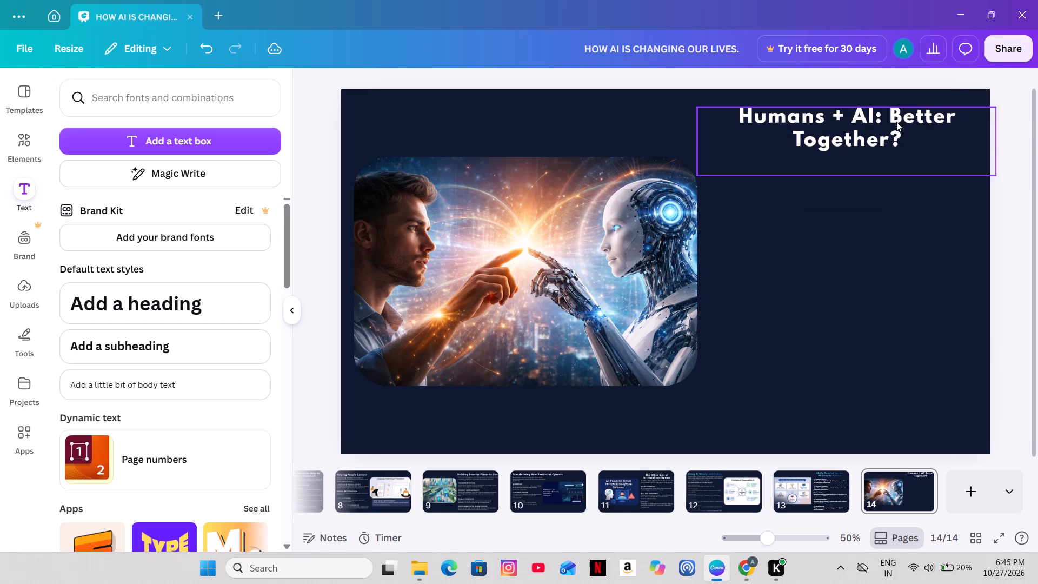
{"action": "left_click", "coordinate": [896, 122]}
{"action": "key", "text": "Down"}
{"action": "key", "text": "Down"}
{"action": "key", "text": "Down"}
{"action": "key", "text": "Down"}
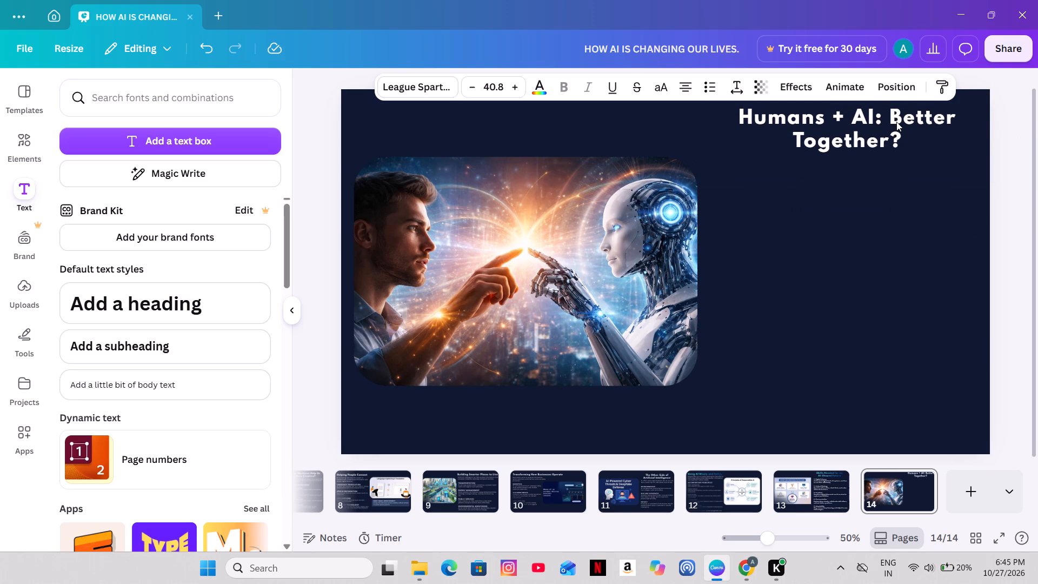
{"action": "left_click", "coordinate": [975, 300]}
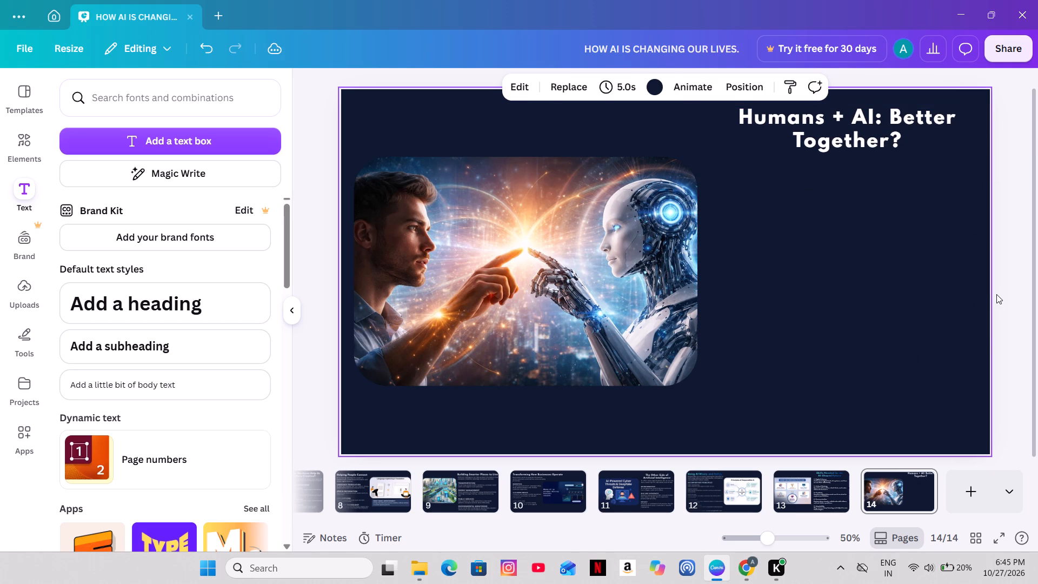
{"action": "left_click", "coordinate": [747, 570]}
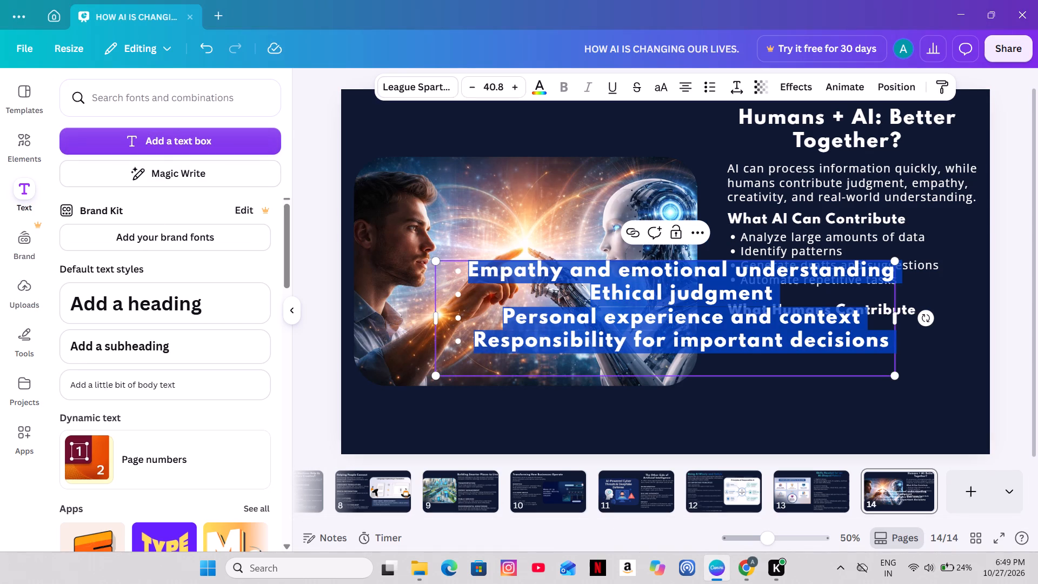
{"action": "left_click", "coordinate": [424, 96]}
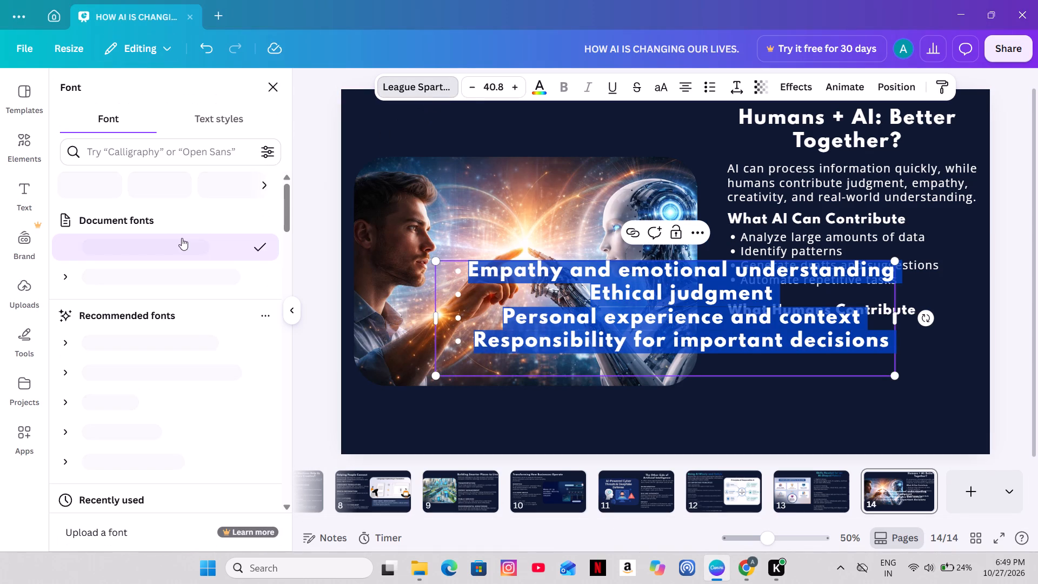
{"action": "left_click", "coordinate": [137, 262]}
{"action": "left_click", "coordinate": [139, 286]}
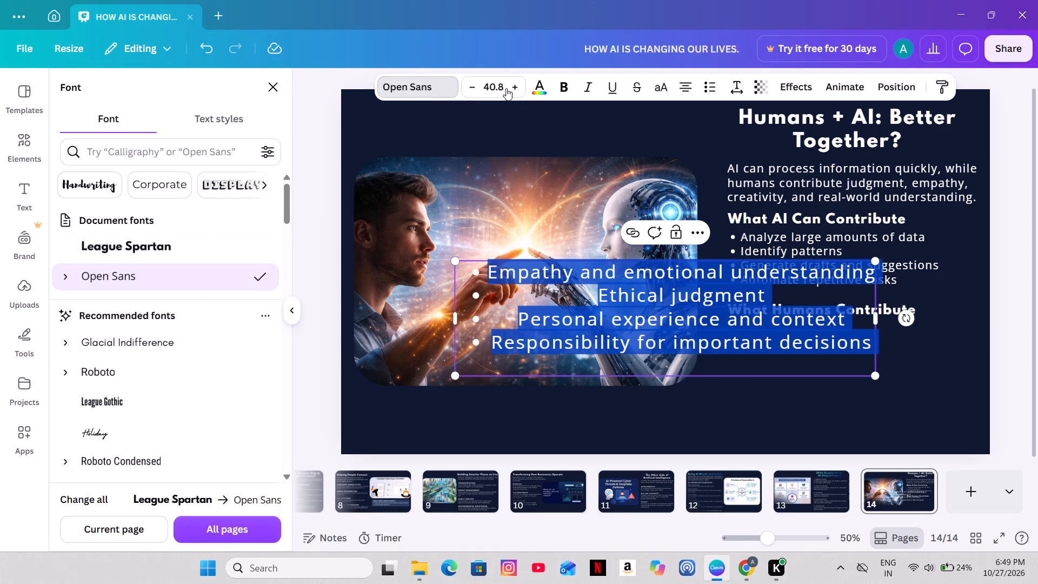
{"action": "left_click", "coordinate": [463, 90]}
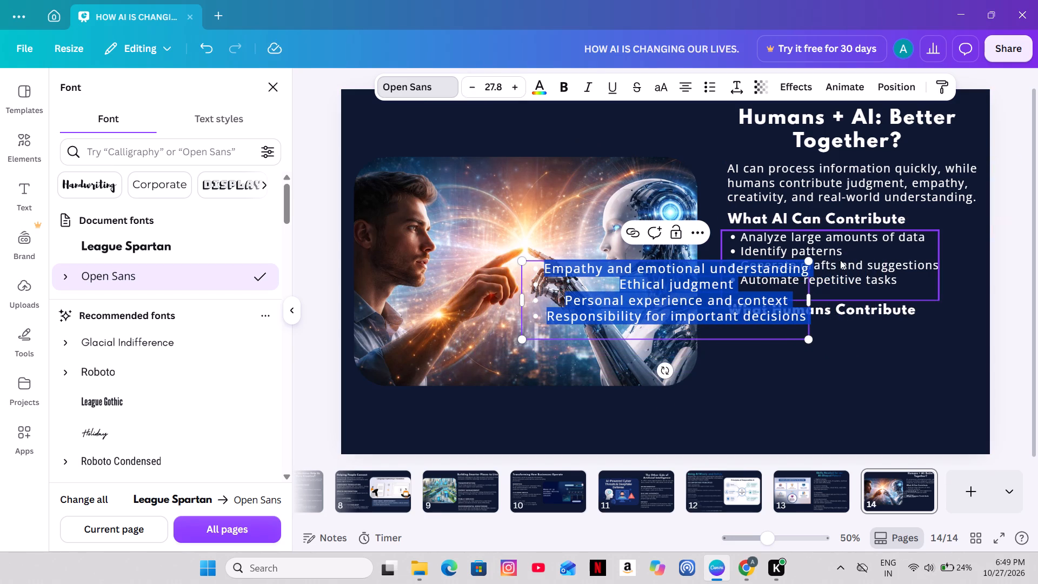
{"action": "left_click", "coordinate": [856, 275]}
{"action": "left_click", "coordinate": [686, 297]}
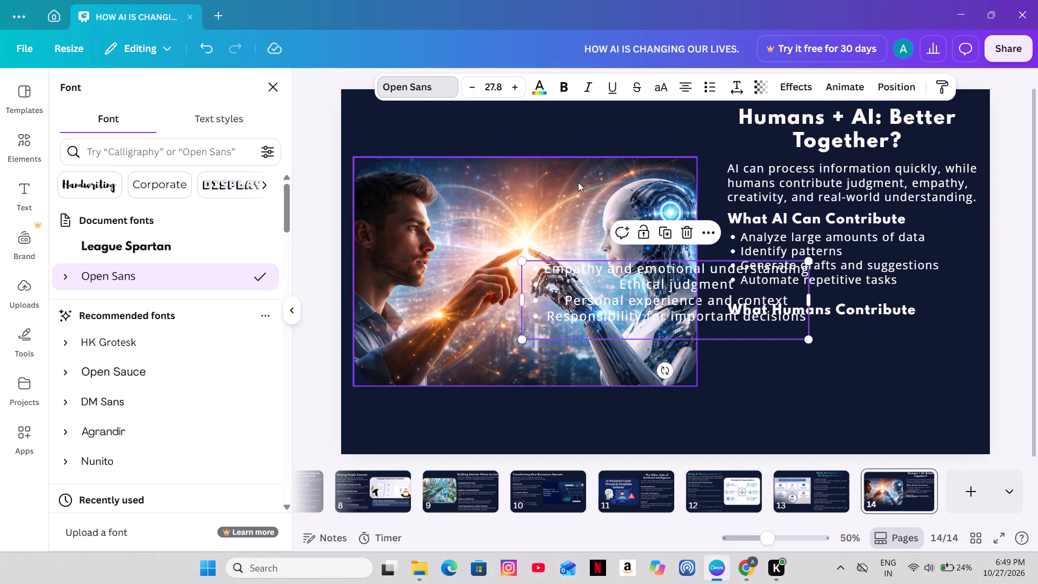
{"action": "double_click", "coordinate": [474, 87]}
{"action": "double_click", "coordinate": [475, 91]}
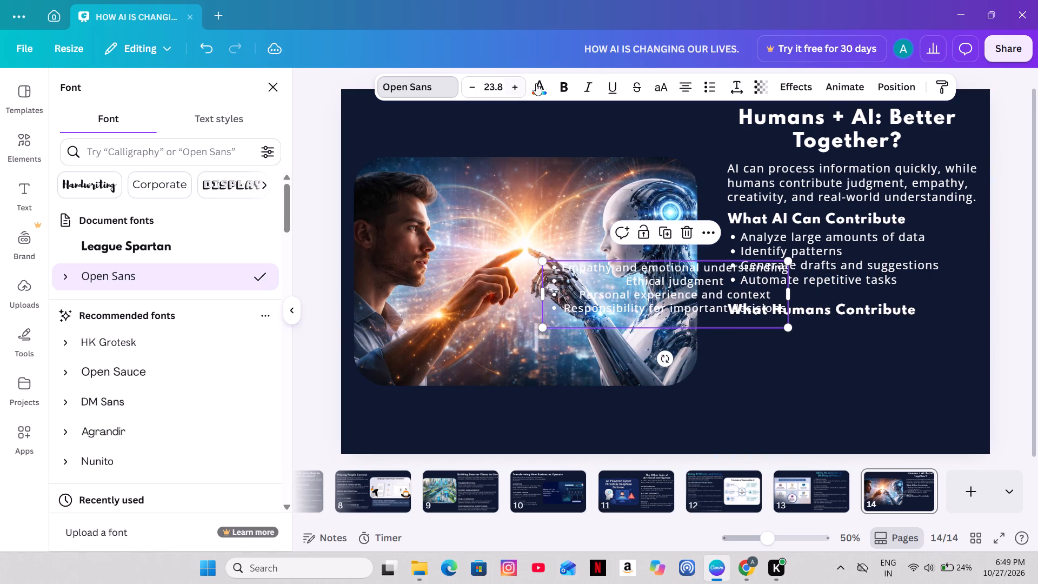
{"action": "left_click", "coordinate": [509, 82]}
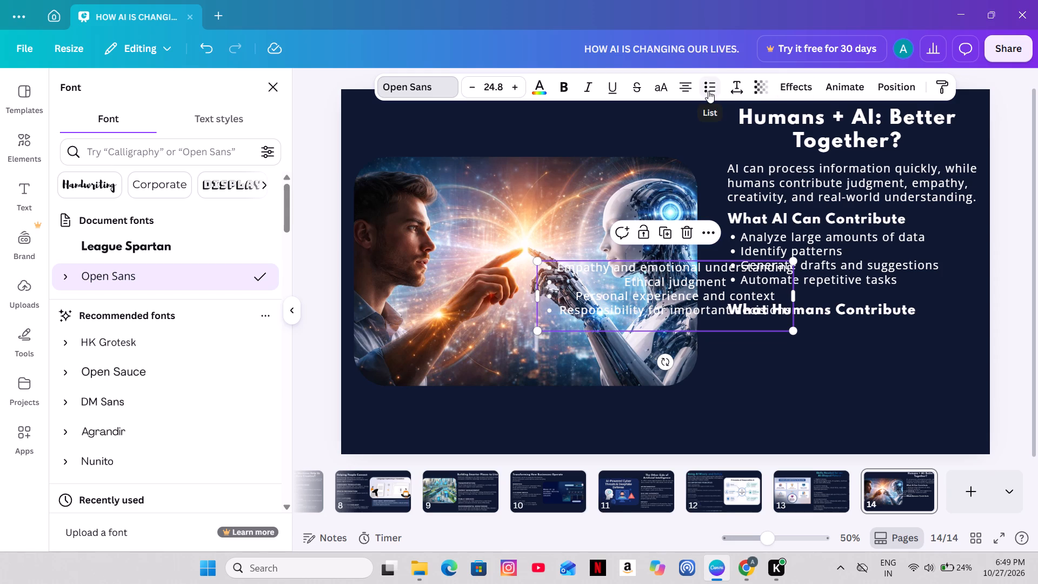
{"action": "left_click", "coordinate": [684, 91]}
{"action": "left_click", "coordinate": [1027, 274]}
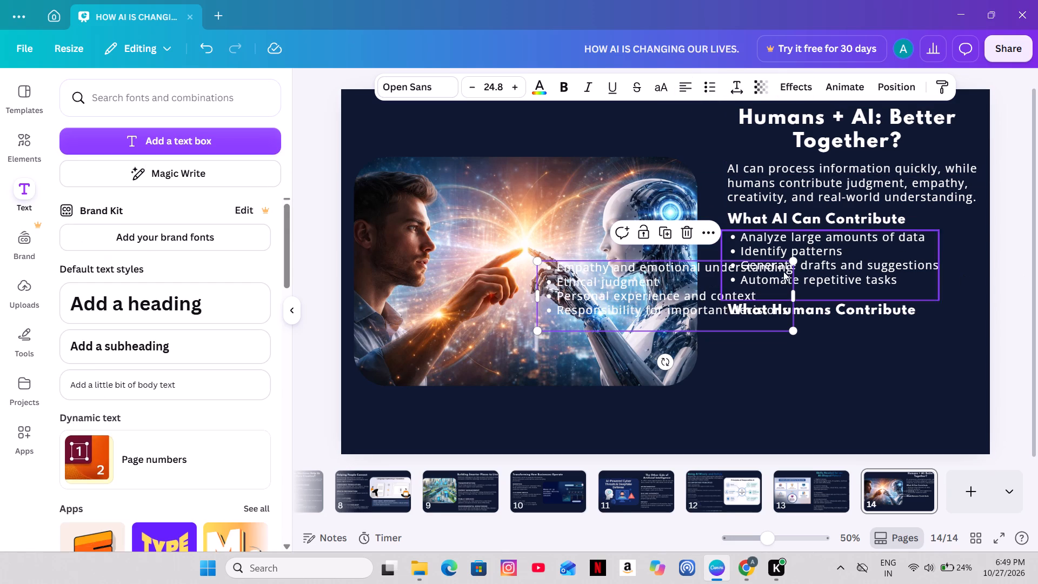
Move the new bullet list beneath the What Humans Contribute subheading, left-aligned with the What AI Can Contribute bullet list.
{"action": "left_click_drag", "start_coordinate": [631, 289], "coordinate": [814, 358]}
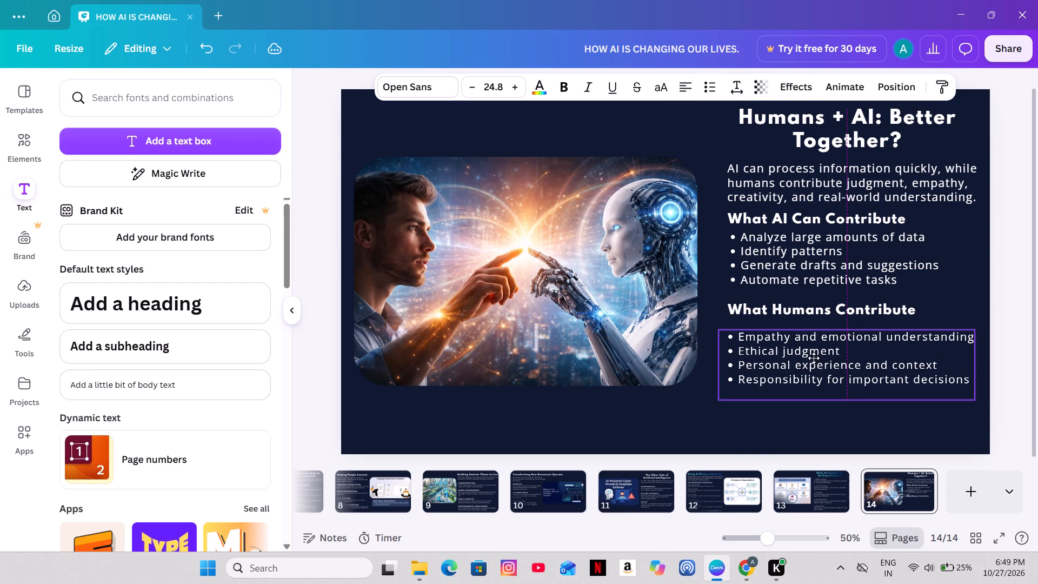
{"action": "left_click_drag", "start_coordinate": [814, 358], "coordinate": [820, 355]}
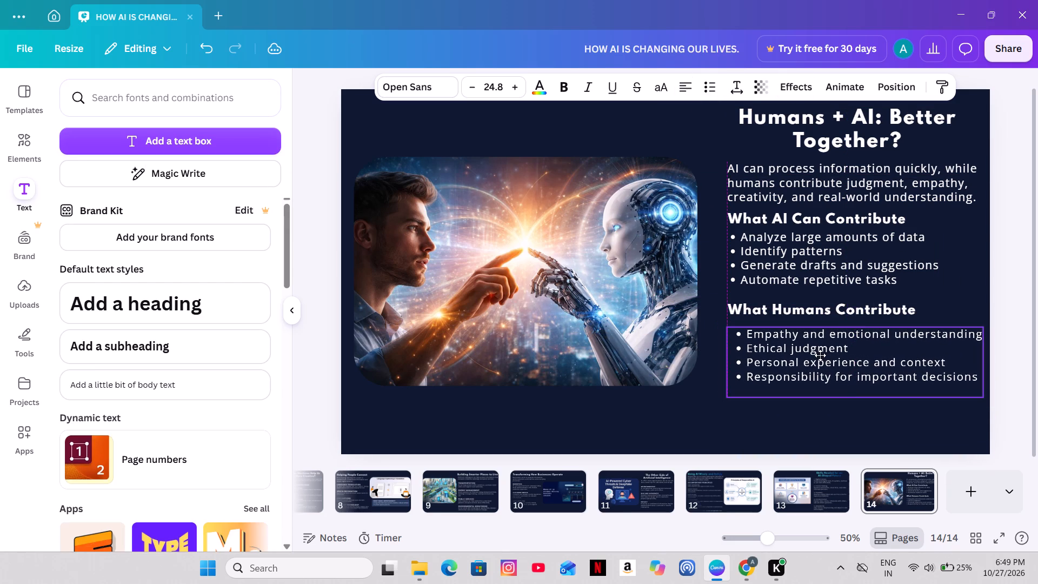
{"action": "left_click_drag", "start_coordinate": [820, 355], "coordinate": [815, 356]}
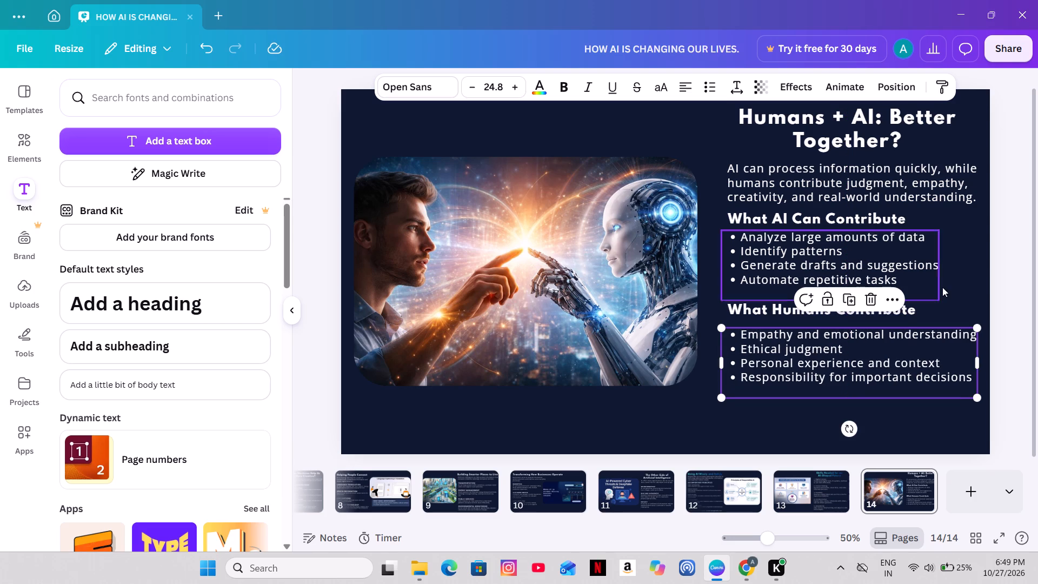
{"action": "left_click", "coordinate": [996, 269]}
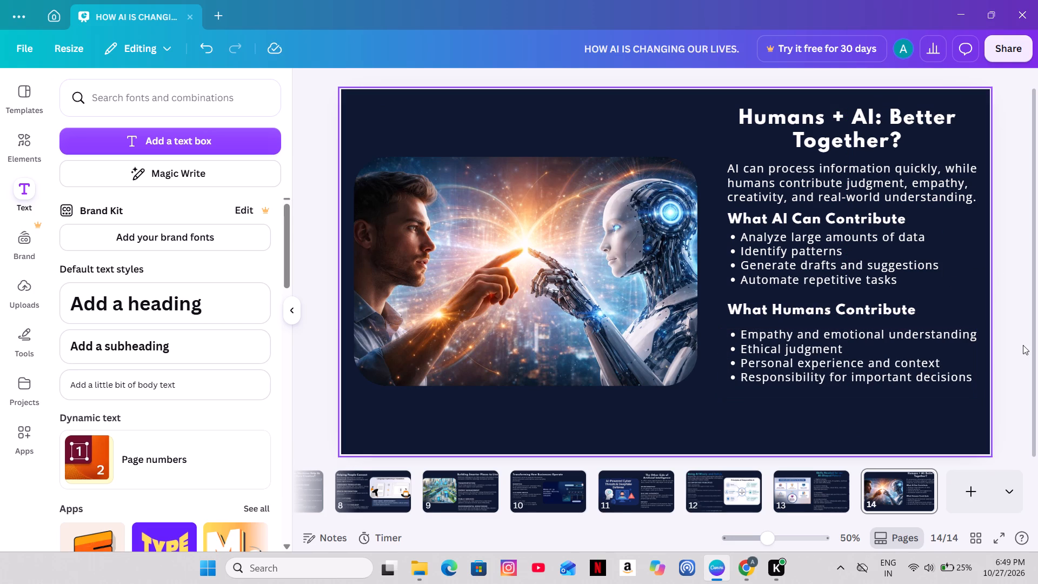
Nudge the What Humans Contribute subheading slightly down, closer to its bullet list.
{"action": "left_click", "coordinate": [860, 348]}
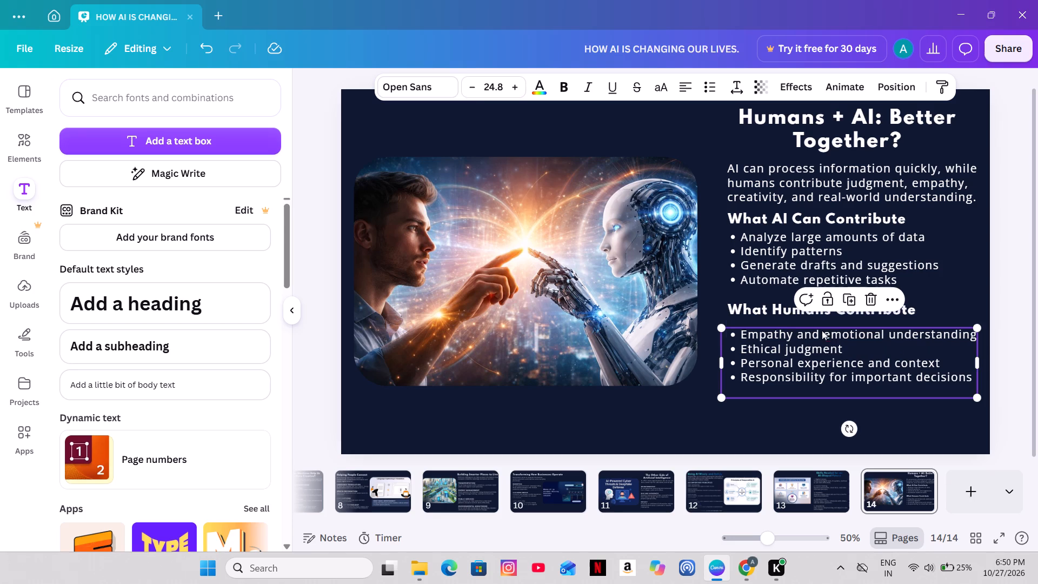
{"action": "left_click", "coordinate": [783, 314]}
{"action": "key", "text": "Down"}
{"action": "key", "text": "Down"}
{"action": "key", "text": "Down"}
{"action": "key", "text": "Down"}
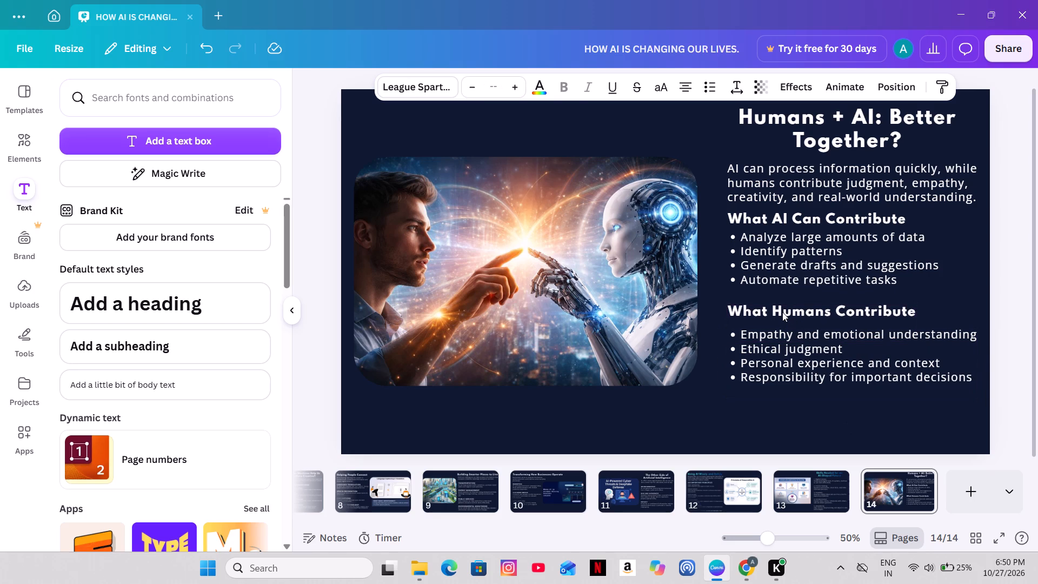
{"action": "key", "text": "Down"}
{"action": "key", "text": "Down"}
{"action": "key", "text": "Down"}
{"action": "key", "text": "Down"}
{"action": "key", "text": "Down"}
{"action": "key", "text": "Down"}
{"action": "key", "text": "Down"}
{"action": "key", "text": "Down"}
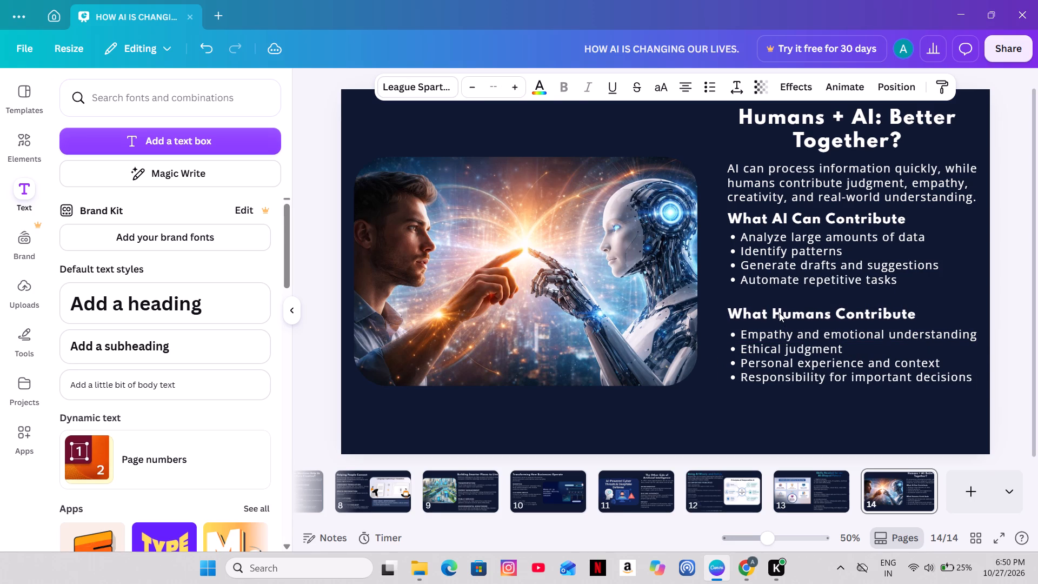
{"action": "key", "text": "Down"}
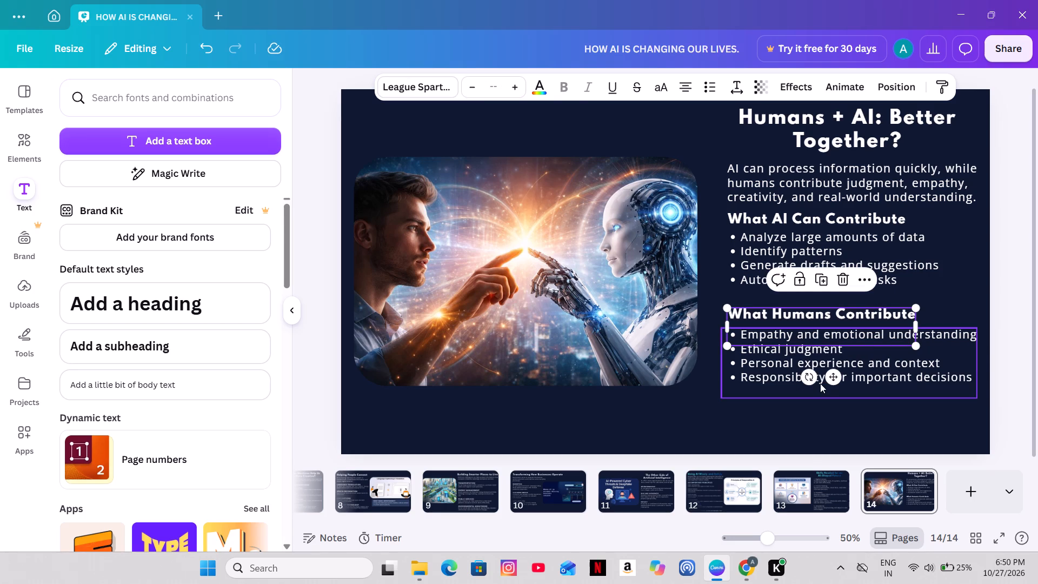
{"action": "left_click", "coordinate": [1018, 277]}
Nudge the What Humans Contribute subheading and its bullet list down together to widen the gap beneath the first list.
{"action": "left_click", "coordinate": [861, 375]}
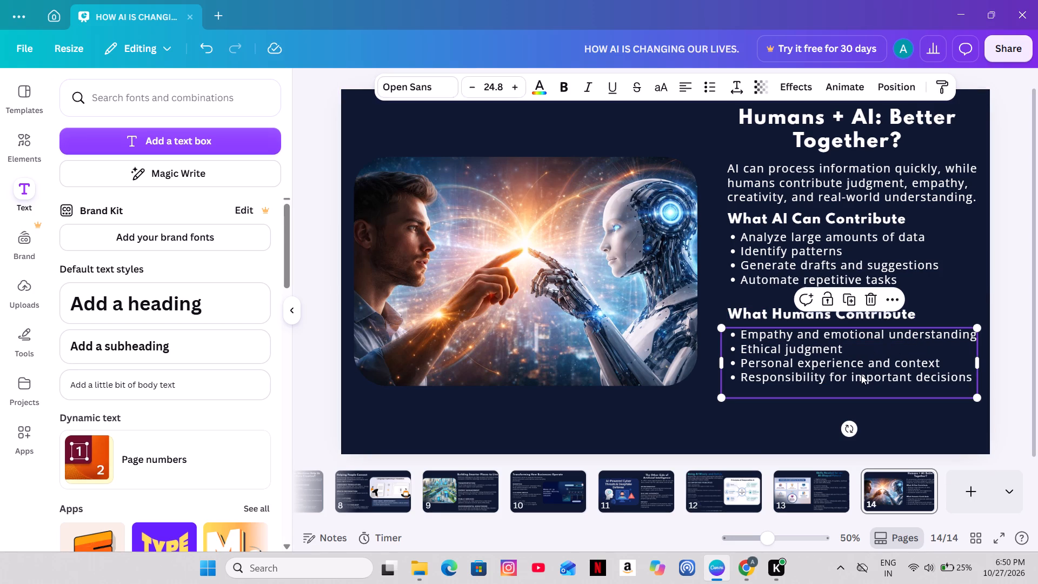
{"action": "left_click", "coordinate": [767, 306], "text": "shift"}
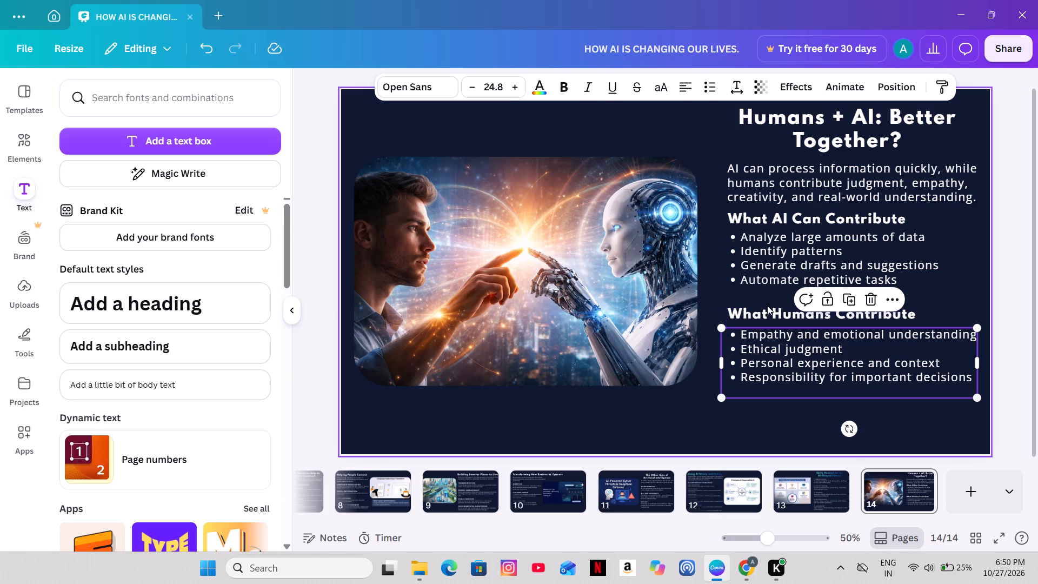
{"action": "left_click", "coordinate": [771, 317], "text": "shift"}
{"action": "left_click", "coordinate": [777, 355], "text": "shift"}
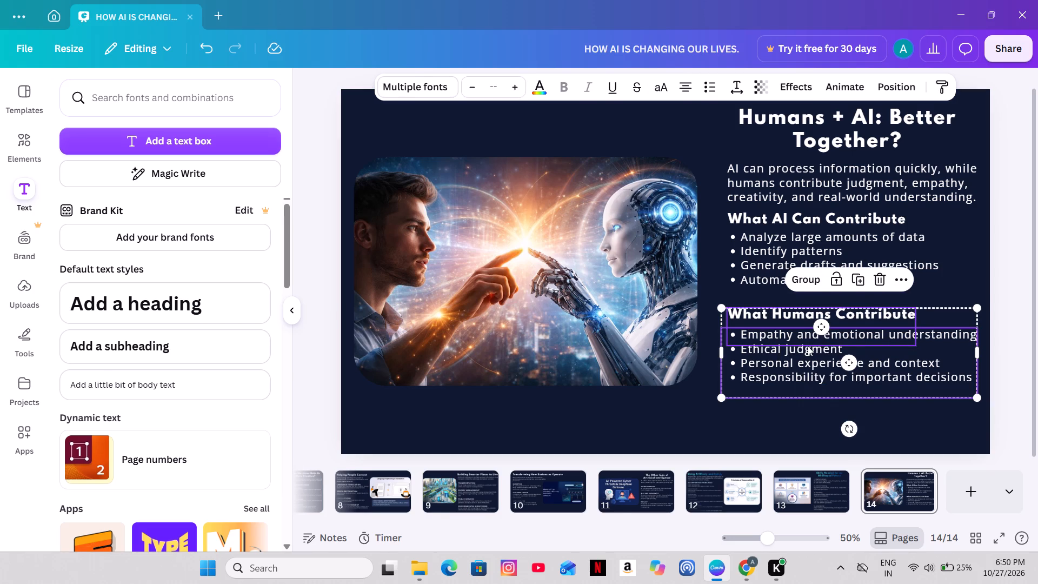
{"action": "key", "text": "Down"}
{"action": "key", "text": "Down"}
{"action": "key", "text": "Down"}
{"action": "key", "text": "Down"}
{"action": "key", "text": "Down"}
{"action": "key", "text": "Down"}
{"action": "key", "text": "Down"}
{"action": "key", "text": "Down"}
{"action": "key", "text": "Down"}
{"action": "key", "text": "Down"}
{"action": "key", "text": "Down"}
{"action": "key", "text": "Down"}
{"action": "key", "text": "Down"}
{"action": "key", "text": "Down"}
{"action": "key", "text": "Down"}
{"action": "key", "text": "Down"}
{"action": "key", "text": "Down"}
{"action": "key", "text": "Down"}
{"action": "key", "text": "Down"}
{"action": "key", "text": "Down"}
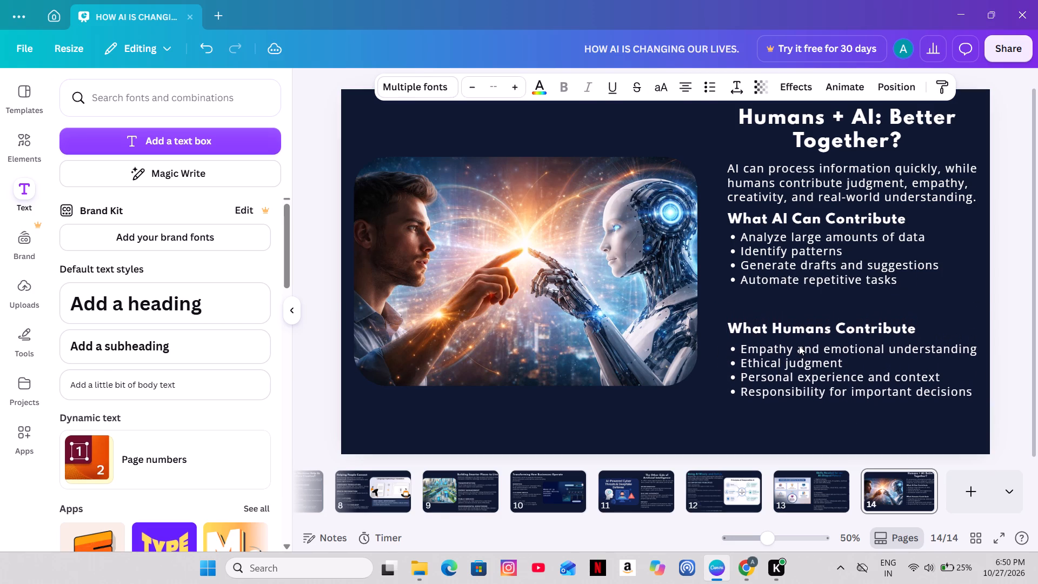
{"action": "left_click", "coordinate": [1012, 244]}
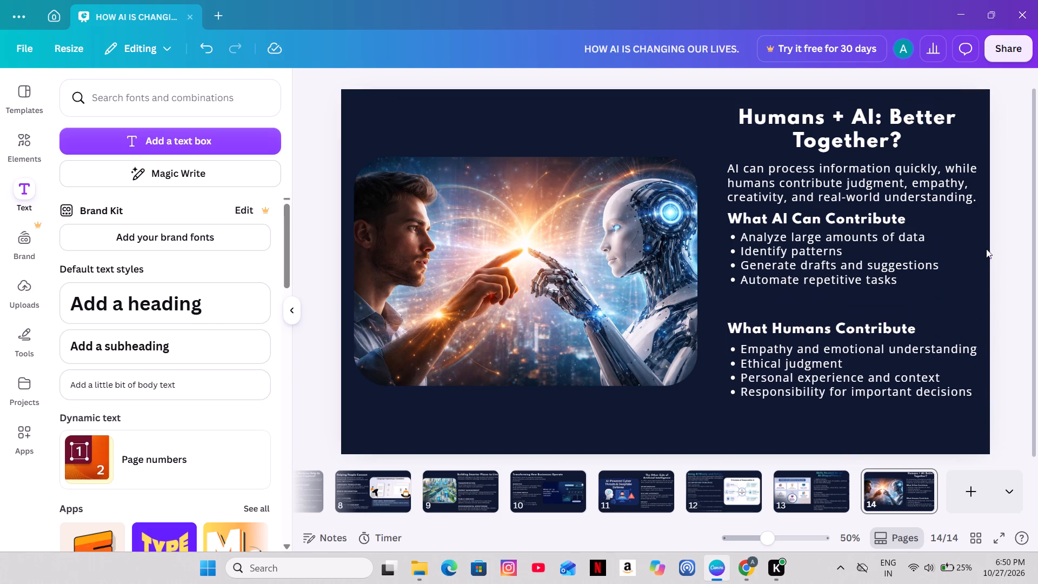
Nudge the What AI Can Contribute subheading and its bullet list down together, evening out the spacing below the paragraph.
{"action": "left_click", "coordinate": [840, 256]}
{"action": "left_click", "coordinate": [812, 220], "text": "shift"}
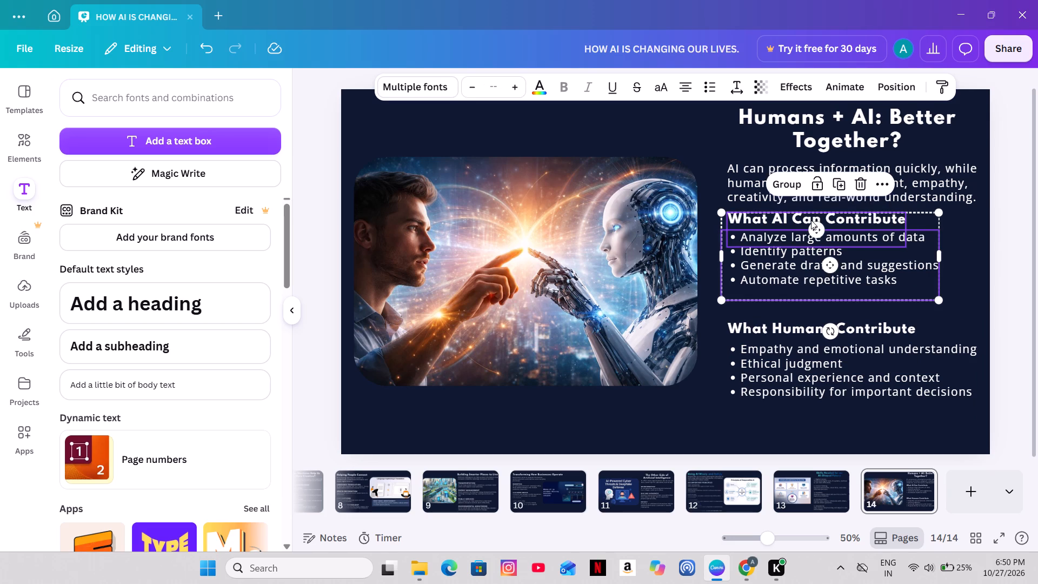
{"action": "key", "text": "Down"}
{"action": "key", "text": "Down"}
{"action": "key", "text": "Down"}
{"action": "key", "text": "Down"}
{"action": "key", "text": "Down"}
{"action": "key", "text": "Down"}
{"action": "key", "text": "Down"}
{"action": "key", "text": "Down"}
{"action": "key", "text": "Down"}
{"action": "key", "text": "Down"}
{"action": "key", "text": "Down"}
{"action": "key", "text": "Down"}
{"action": "key", "text": "Down"}
{"action": "key", "text": "Down"}
{"action": "key", "text": "Down"}
{"action": "key", "text": "Down"}
{"action": "key", "text": "Down"}
{"action": "key", "text": "Down"}
{"action": "key", "text": "Down"}
{"action": "key", "text": "Down"}
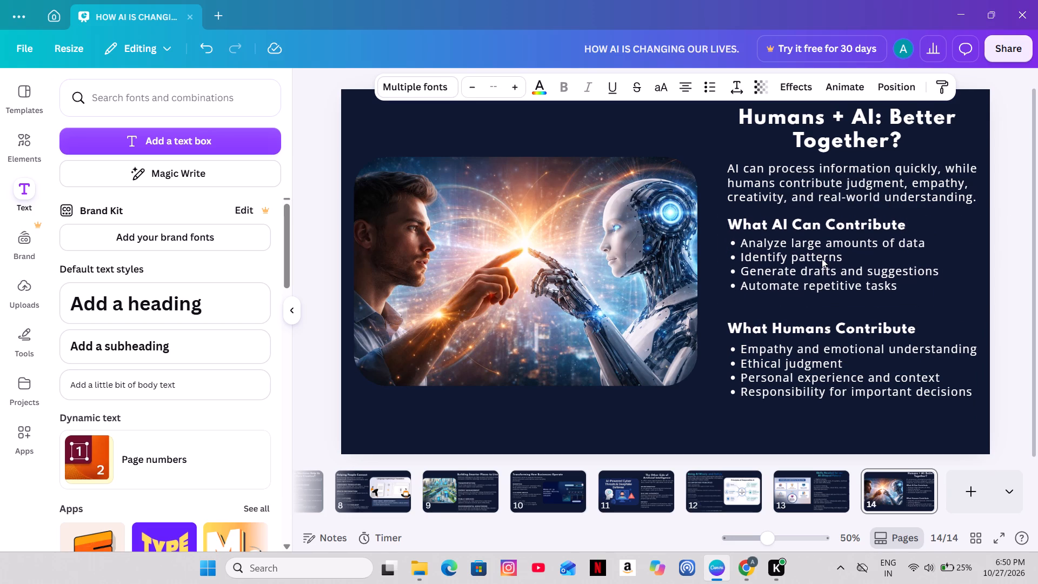
{"action": "key", "text": "Down"}
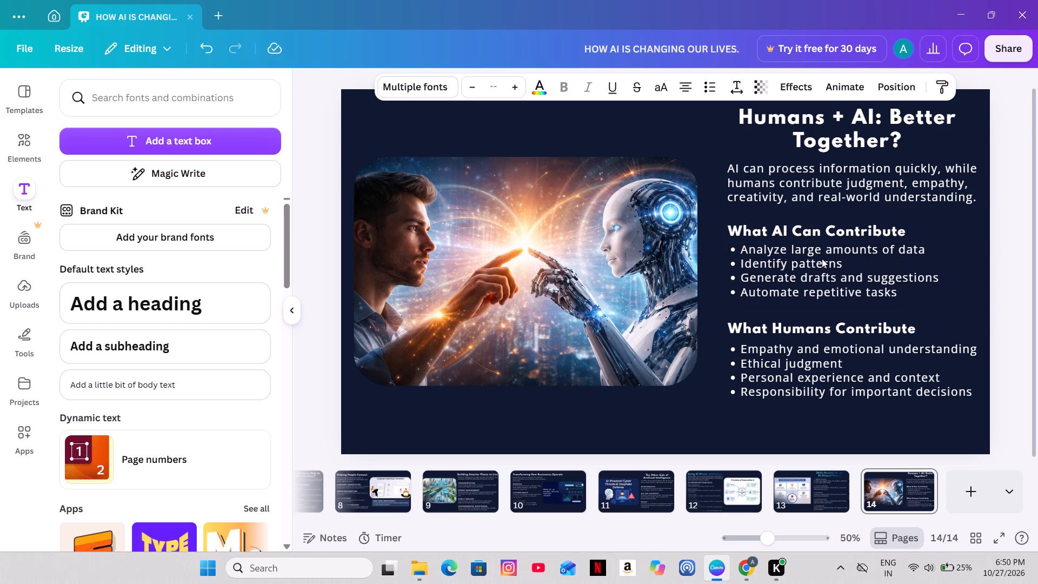
{"action": "key", "text": "Down"}
{"action": "key", "text": "Down"}
{"action": "key", "text": "Down"}
{"action": "key", "text": "Down"}
{"action": "key", "text": "Down"}
{"action": "key", "text": "Down"}
{"action": "key", "text": "Down"}
{"action": "key", "text": "Down"}
{"action": "key", "text": "Down"}
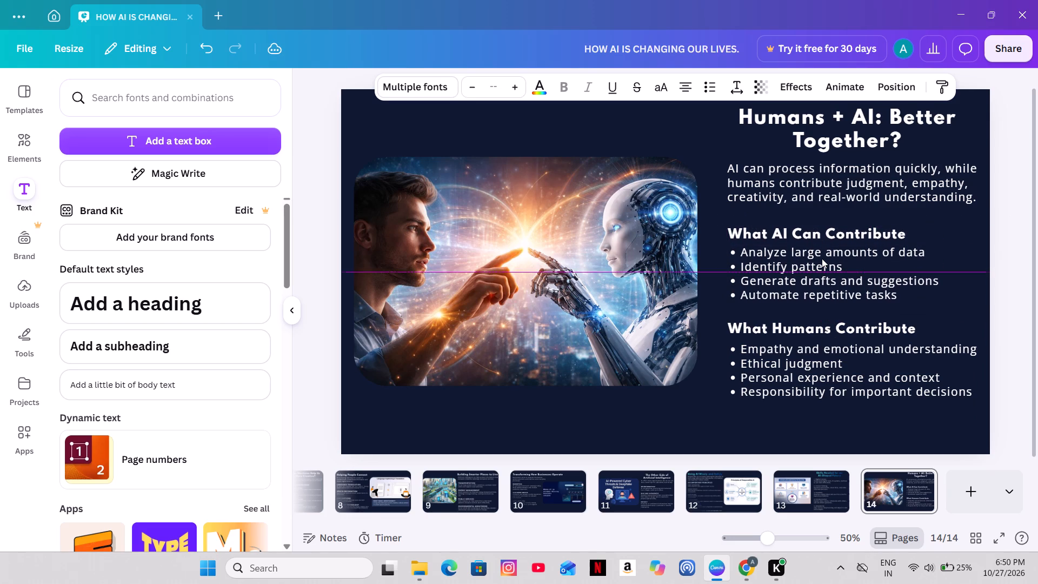
{"action": "key", "text": "Down"}
{"action": "key", "text": "Down"}
{"action": "key", "text": "Down"}
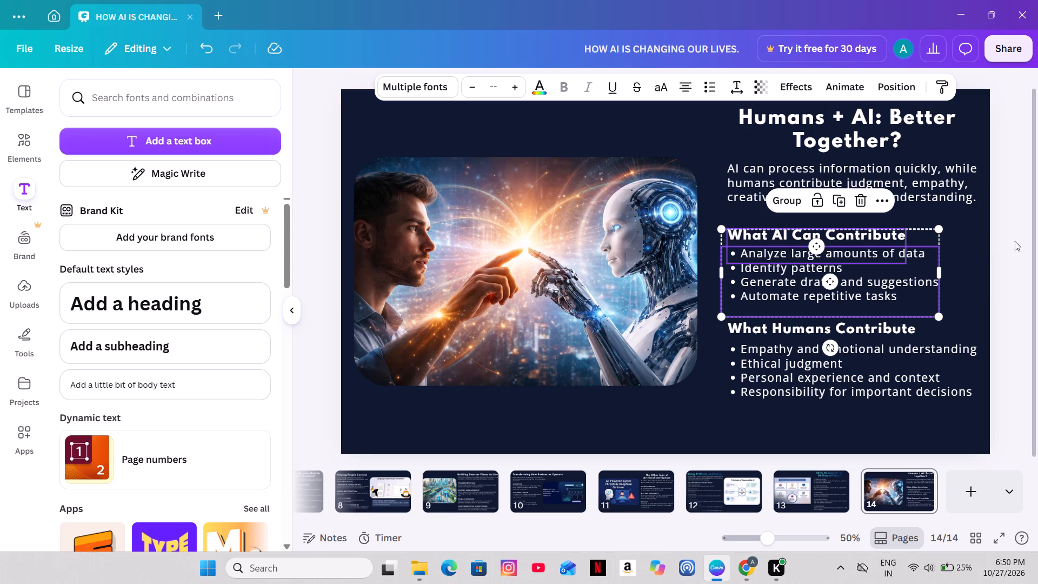
{"action": "left_click", "coordinate": [1014, 241]}
Nudge the Humans + AI: Better Together? title slightly down, closer to the paragraph beneath it.
{"action": "scroll", "coordinate": [914, 241], "scroll_direction": "up", "scroll_amount": 3}
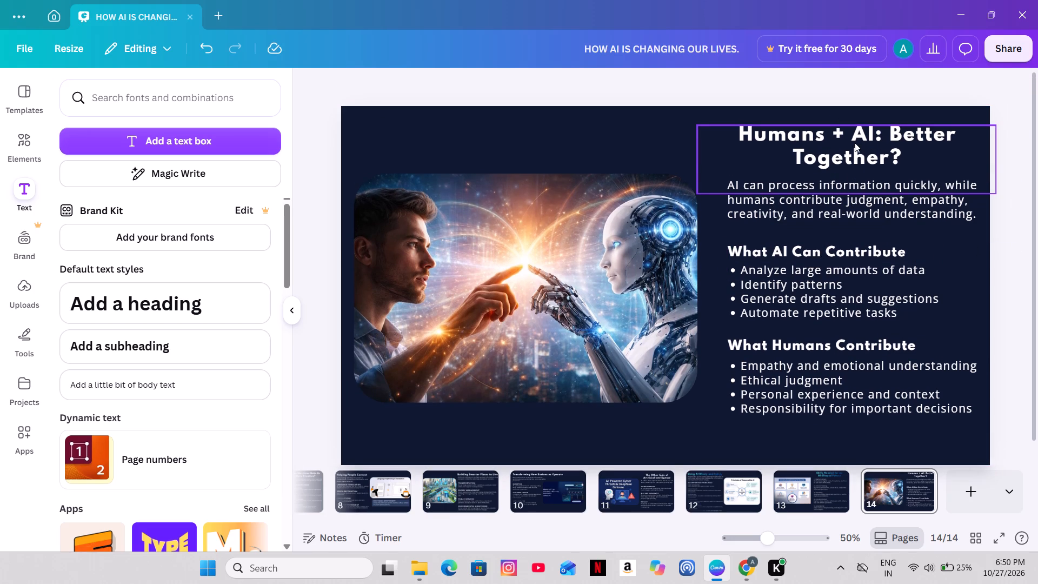
{"action": "left_click", "coordinate": [856, 145]}
{"action": "key", "text": "Down"}
{"action": "key", "text": "Down"}
{"action": "key", "text": "Down"}
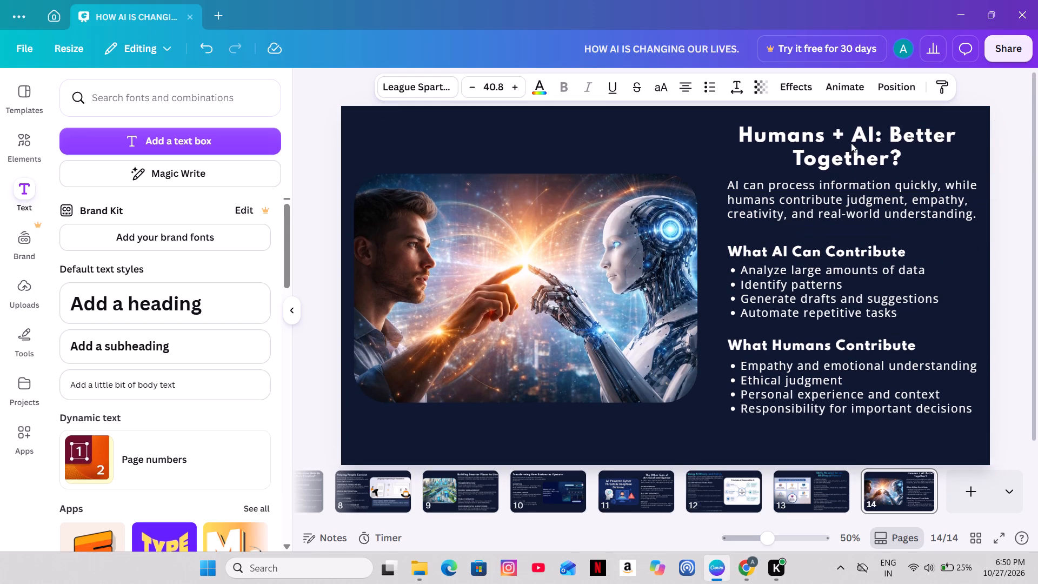
{"action": "key", "text": "Down"}
{"action": "key", "text": "Down"}
{"action": "key", "text": "Down"}
{"action": "key", "text": "Down"}
{"action": "key", "text": "Down"}
{"action": "key", "text": "Down"}
{"action": "key", "text": "Down"}
{"action": "key", "text": "Down"}
{"action": "key", "text": "Down"}
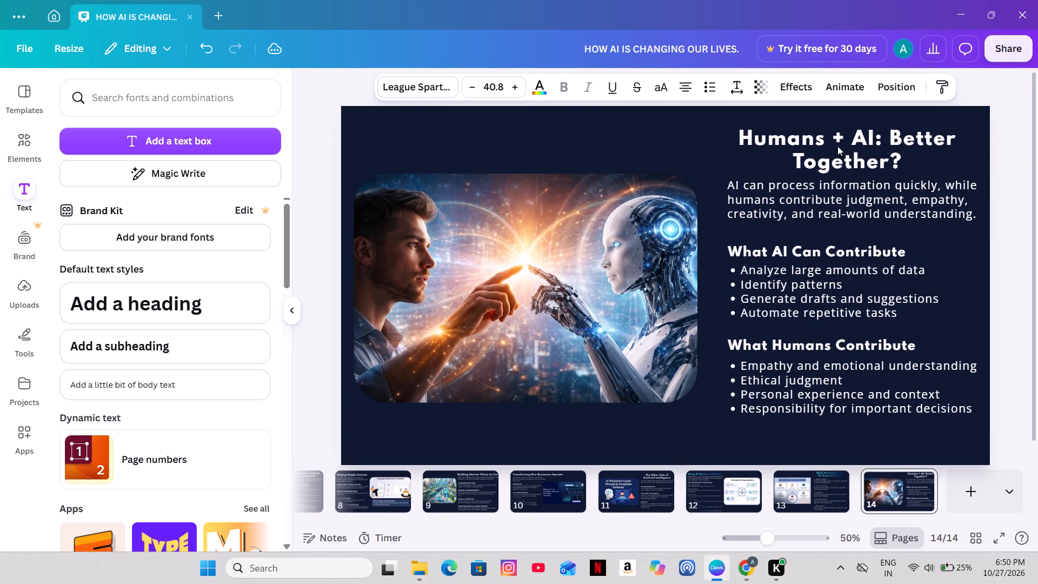
{"action": "left_click", "coordinate": [1021, 247]}
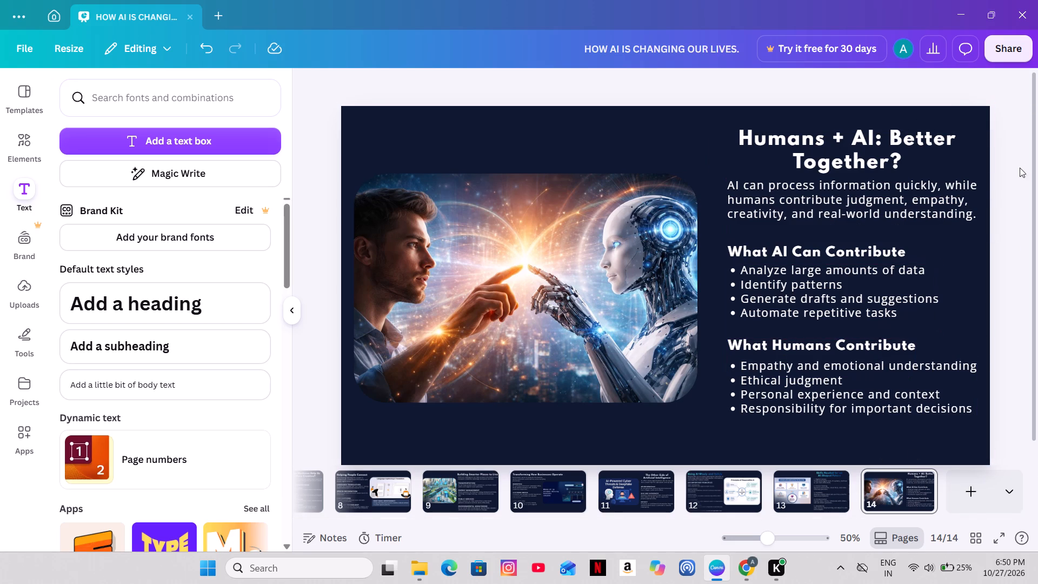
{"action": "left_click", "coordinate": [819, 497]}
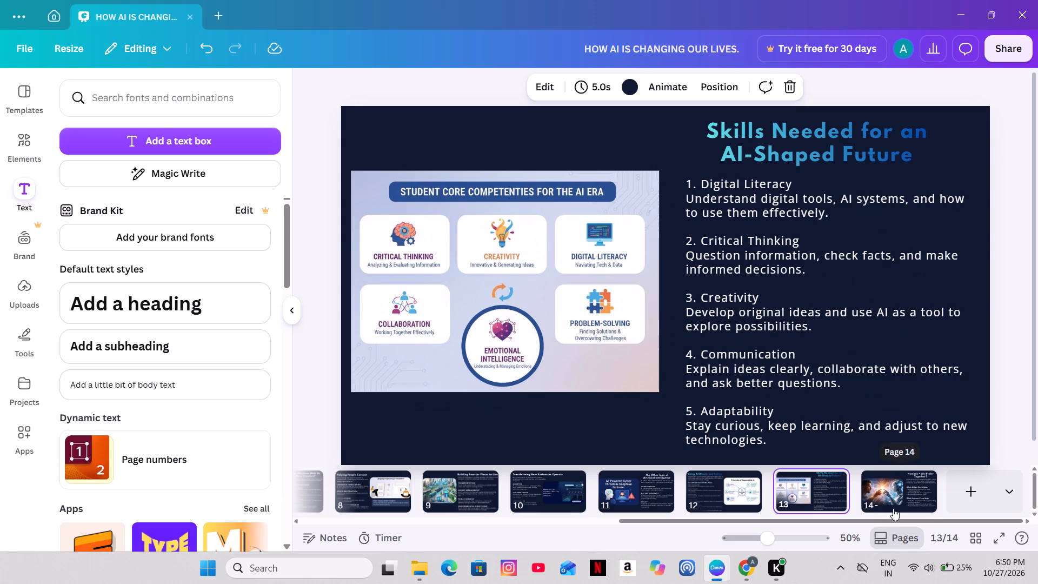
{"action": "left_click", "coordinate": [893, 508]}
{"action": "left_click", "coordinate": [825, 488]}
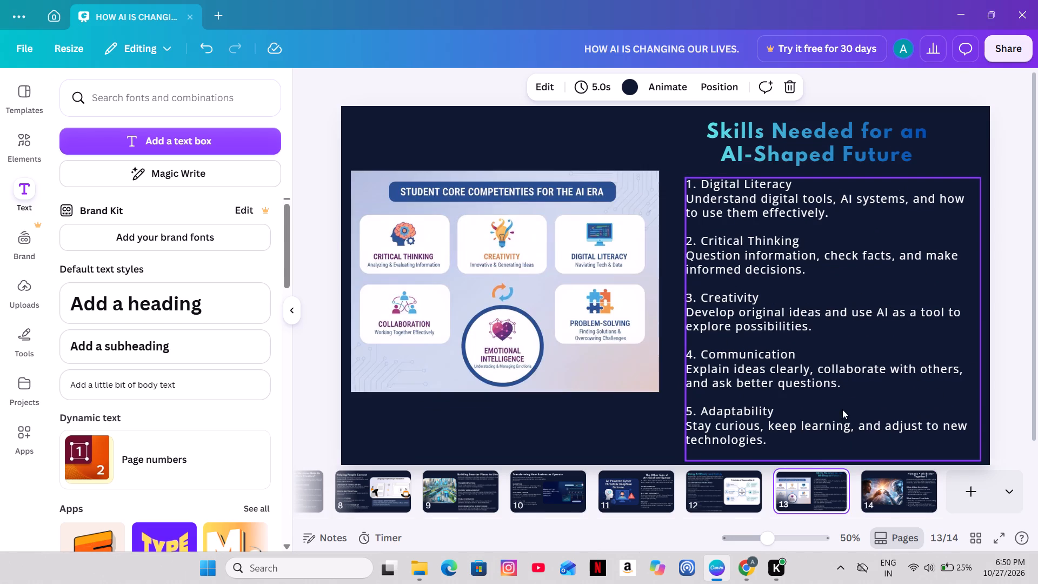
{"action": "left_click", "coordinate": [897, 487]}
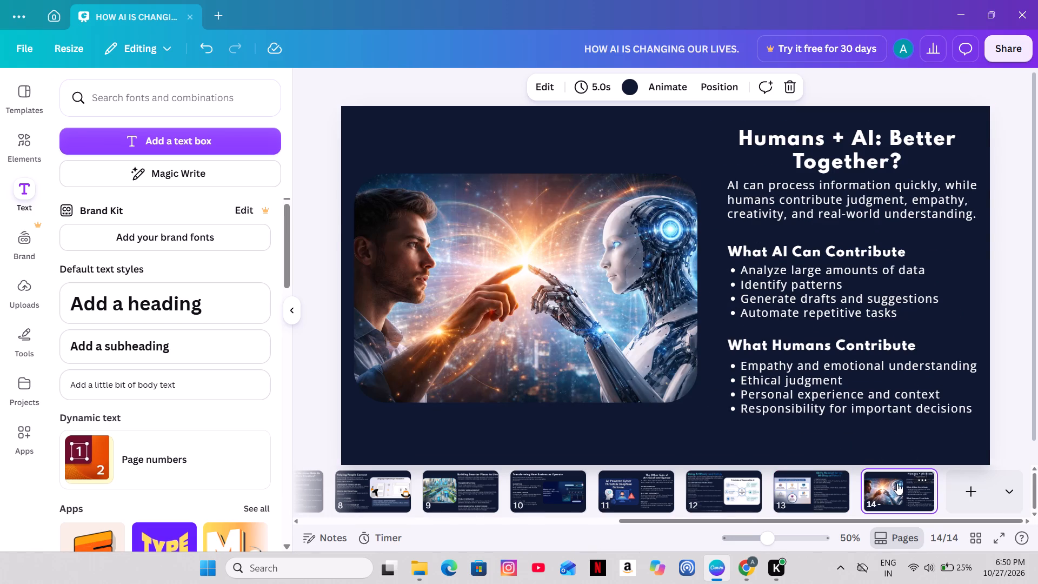
Add a new blank page 15 after the Humans + AI page.
{"action": "left_click", "coordinate": [980, 500]}
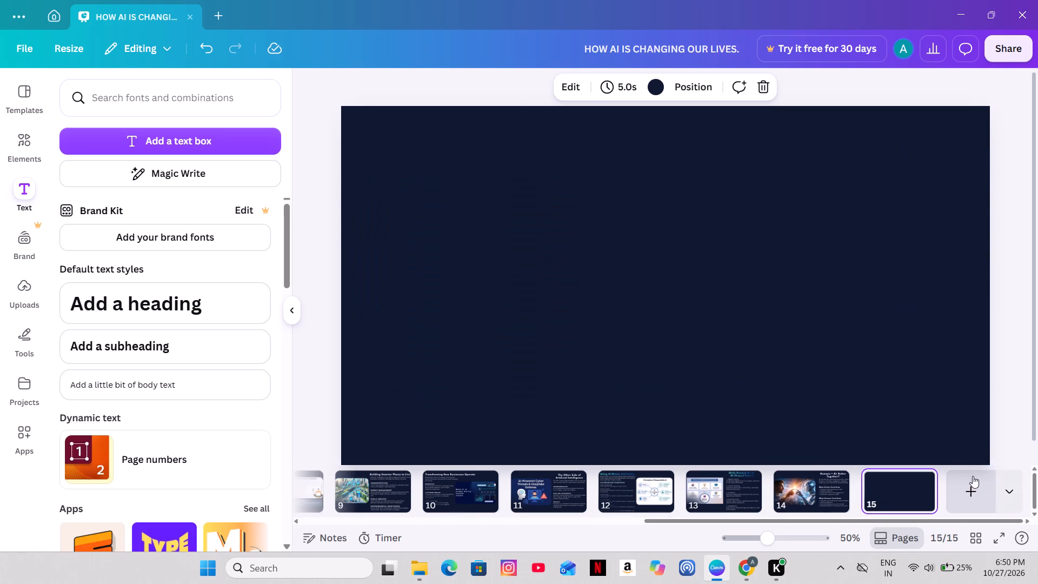
{"action": "left_click", "coordinate": [742, 582]}
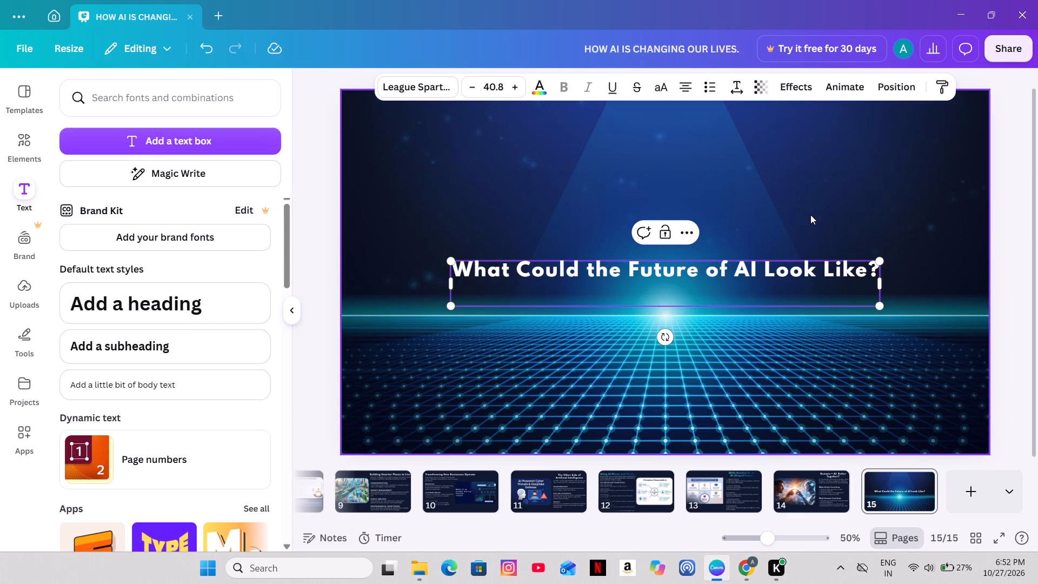
{"action": "left_click", "coordinate": [1032, 170]}
{"action": "left_click", "coordinate": [997, 225]}
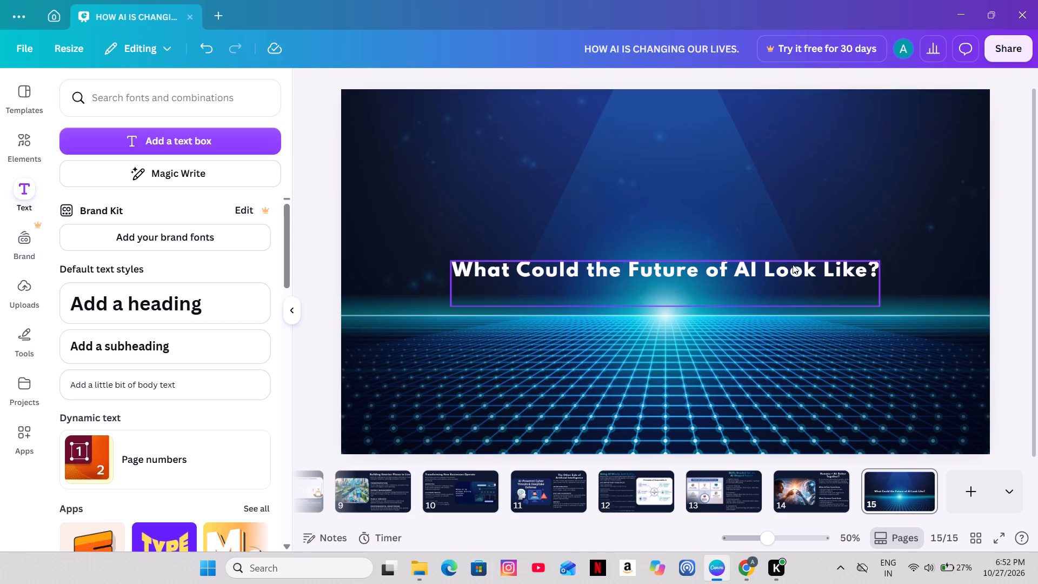
Move the page 15 heading into the upper half of the page and set its font size to 52.8.
{"action": "left_click_drag", "start_coordinate": [794, 265], "coordinate": [797, 178]}
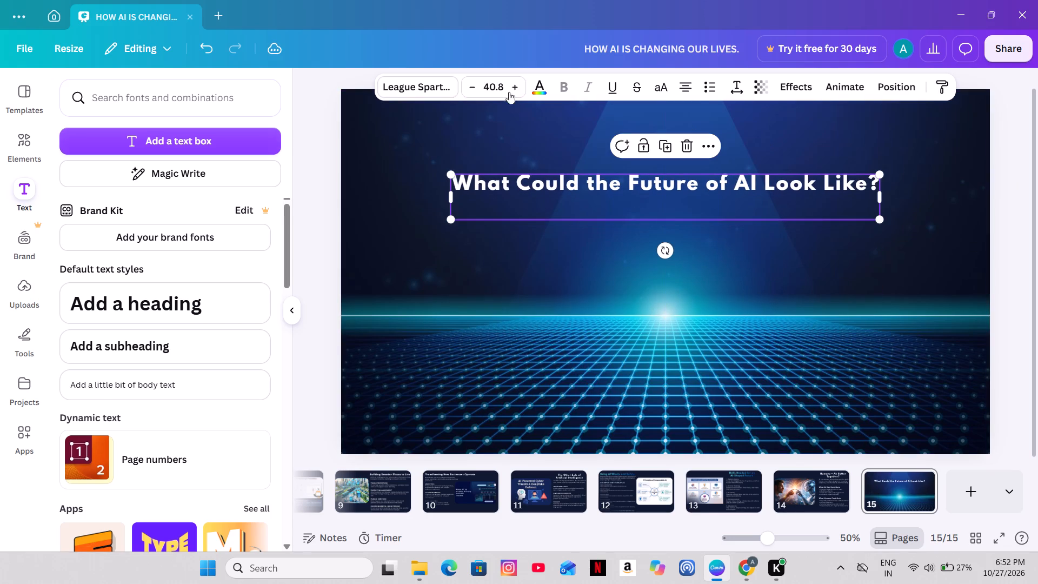
{"action": "left_click", "coordinate": [522, 88]}
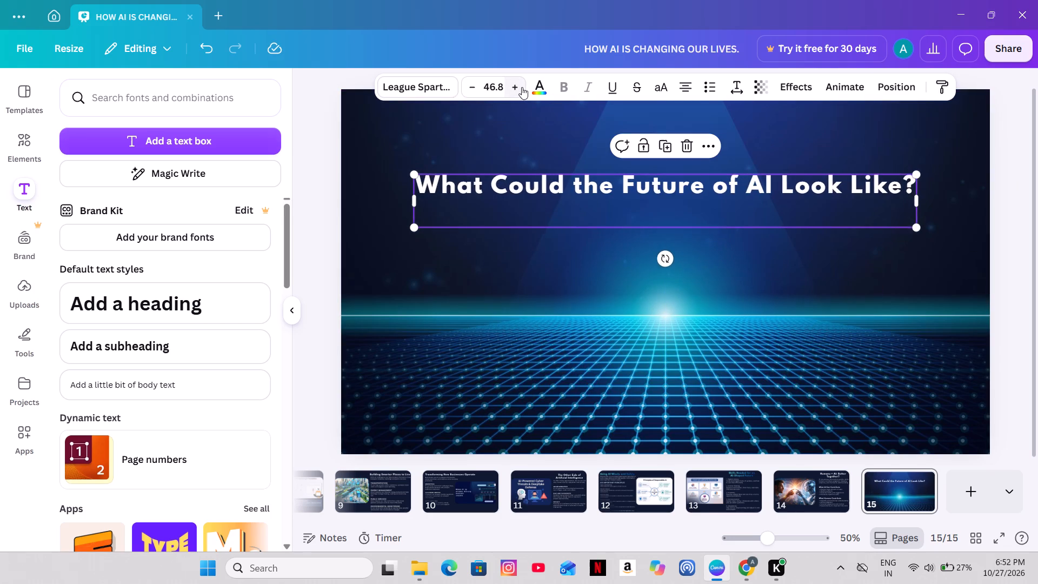
{"action": "left_click", "coordinate": [476, 86]}
{"action": "left_click", "coordinate": [476, 86]}
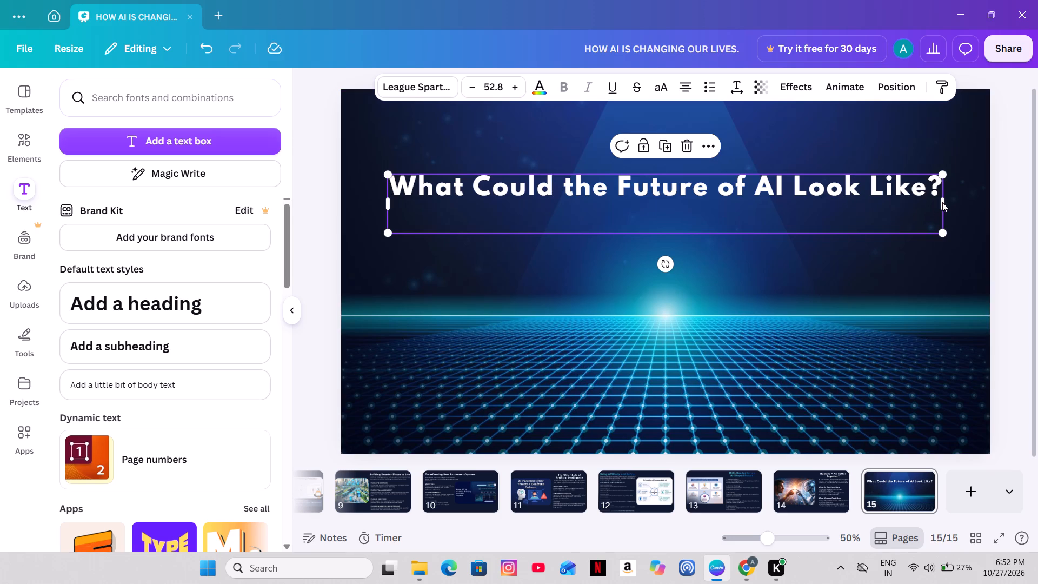
Narrow the heading's text box so it wraps onto two lines, and reposition it near the horizontal centre above the glowing horizon.
{"action": "left_click_drag", "start_coordinate": [943, 195], "coordinate": [926, 194]}
{"action": "left_click_drag", "start_coordinate": [928, 221], "coordinate": [909, 218]}
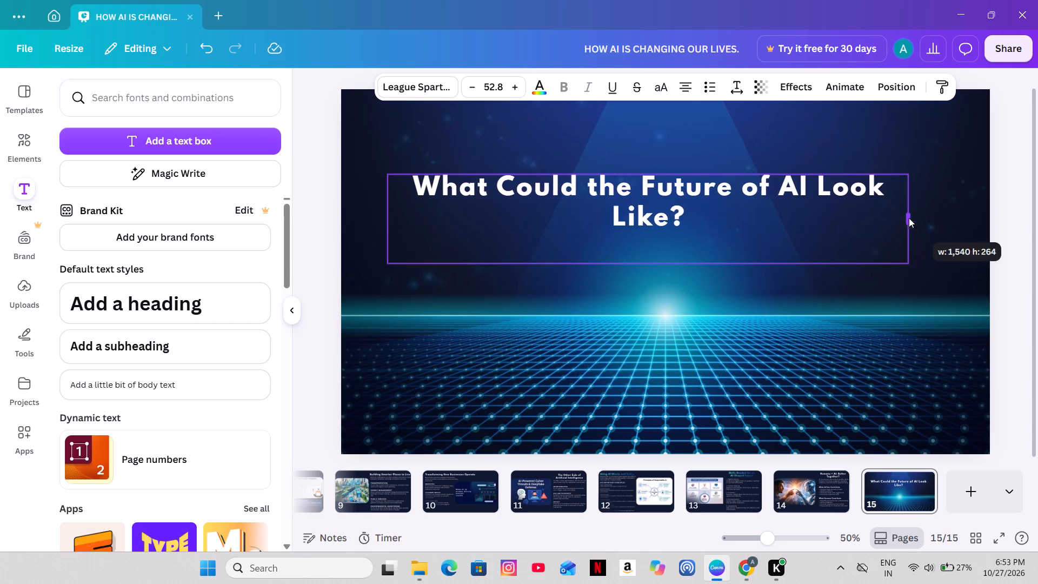
{"action": "left_click_drag", "start_coordinate": [909, 218], "coordinate": [835, 206]}
{"action": "left_click", "coordinate": [1011, 209]}
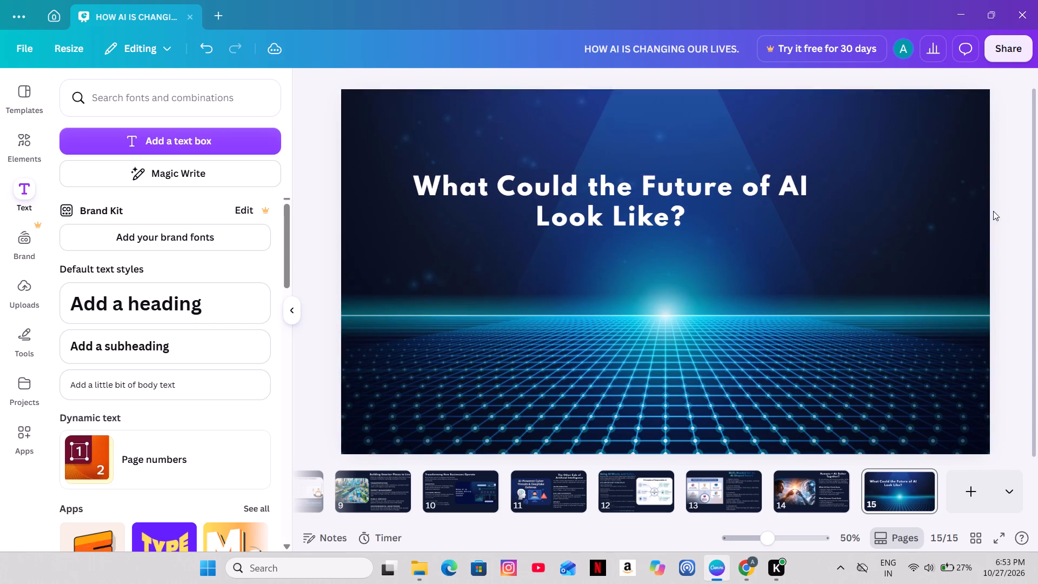
{"action": "left_click_drag", "start_coordinate": [721, 209], "coordinate": [769, 206]}
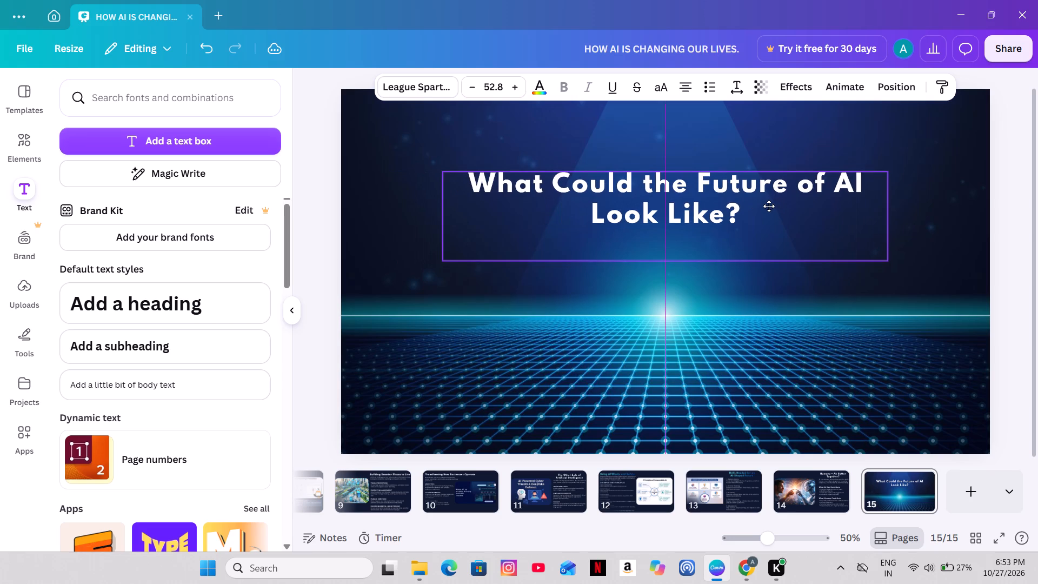
{"action": "left_click_drag", "start_coordinate": [769, 206], "coordinate": [769, 213]}
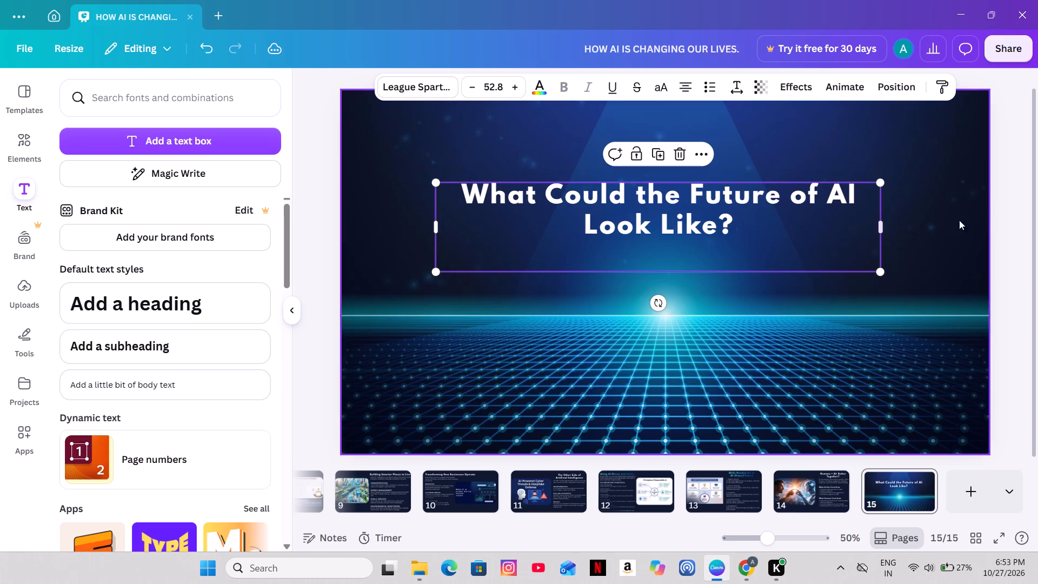
{"action": "left_click", "coordinate": [1018, 210]}
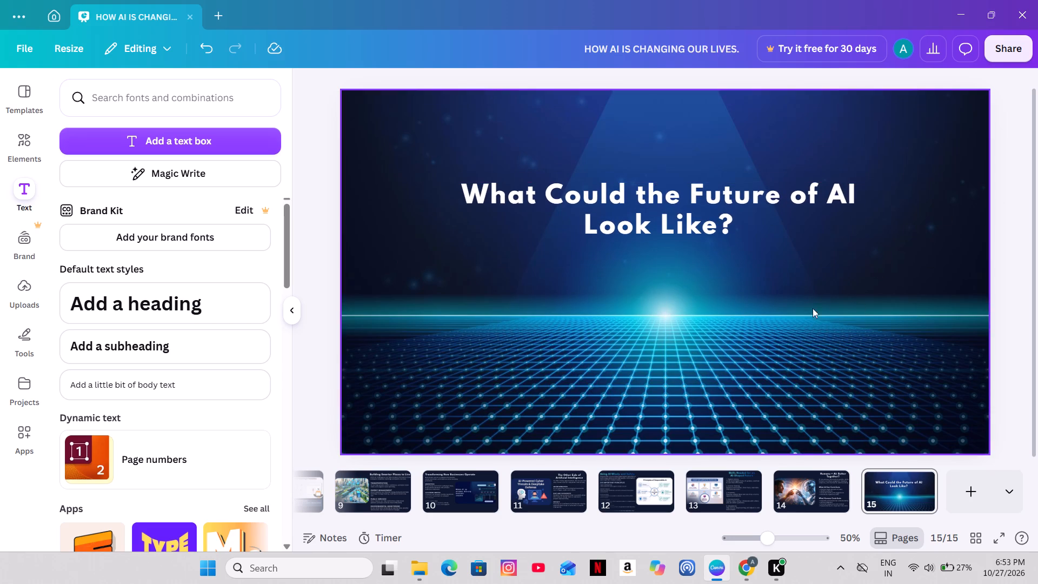
{"action": "left_click", "coordinate": [707, 207]}
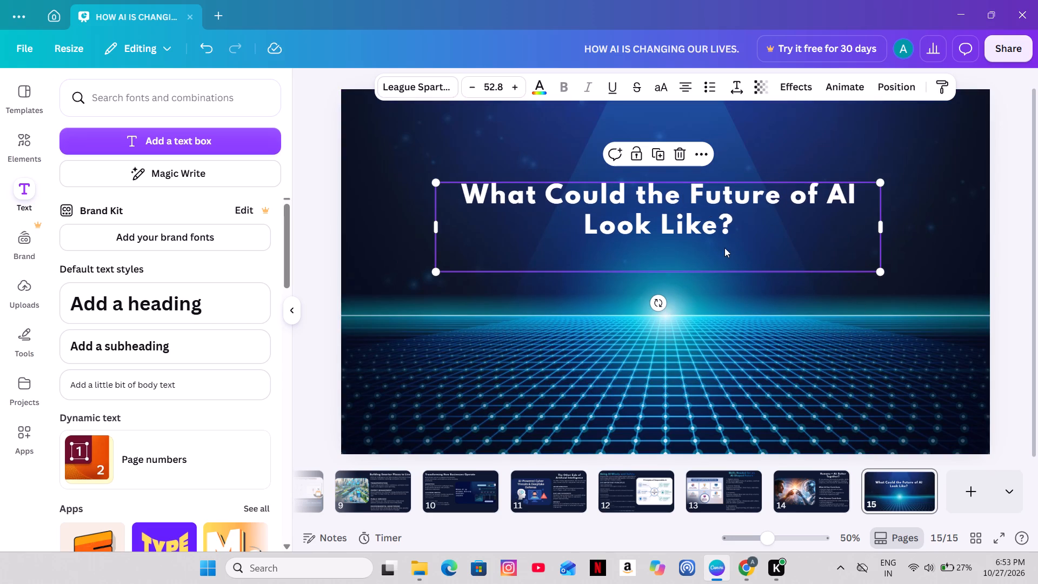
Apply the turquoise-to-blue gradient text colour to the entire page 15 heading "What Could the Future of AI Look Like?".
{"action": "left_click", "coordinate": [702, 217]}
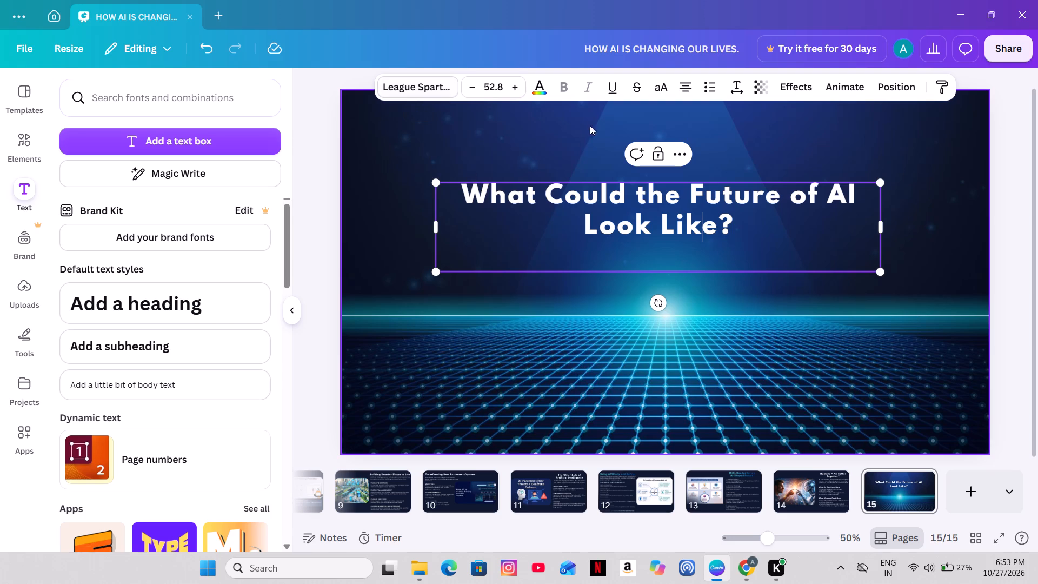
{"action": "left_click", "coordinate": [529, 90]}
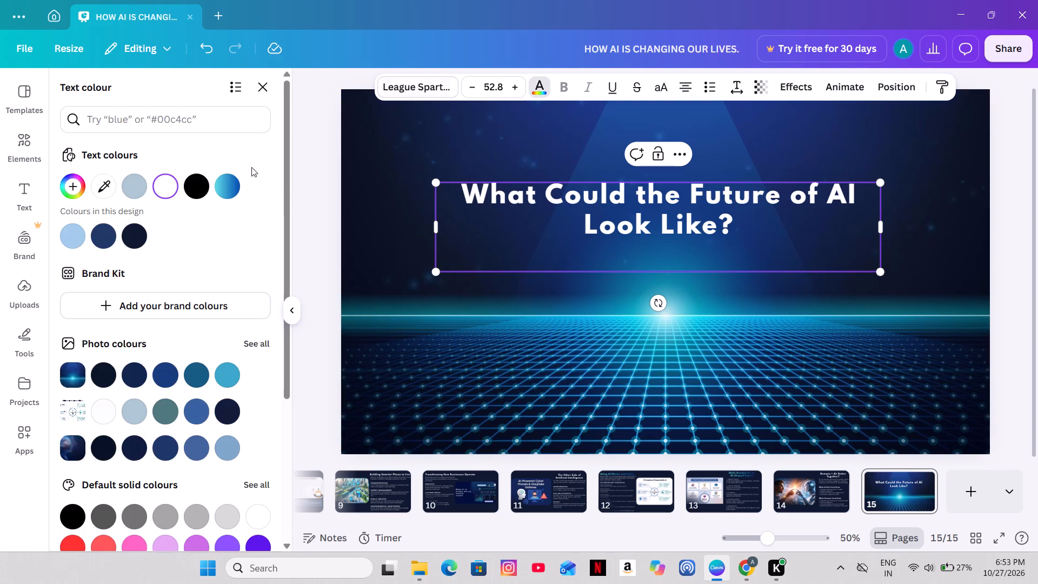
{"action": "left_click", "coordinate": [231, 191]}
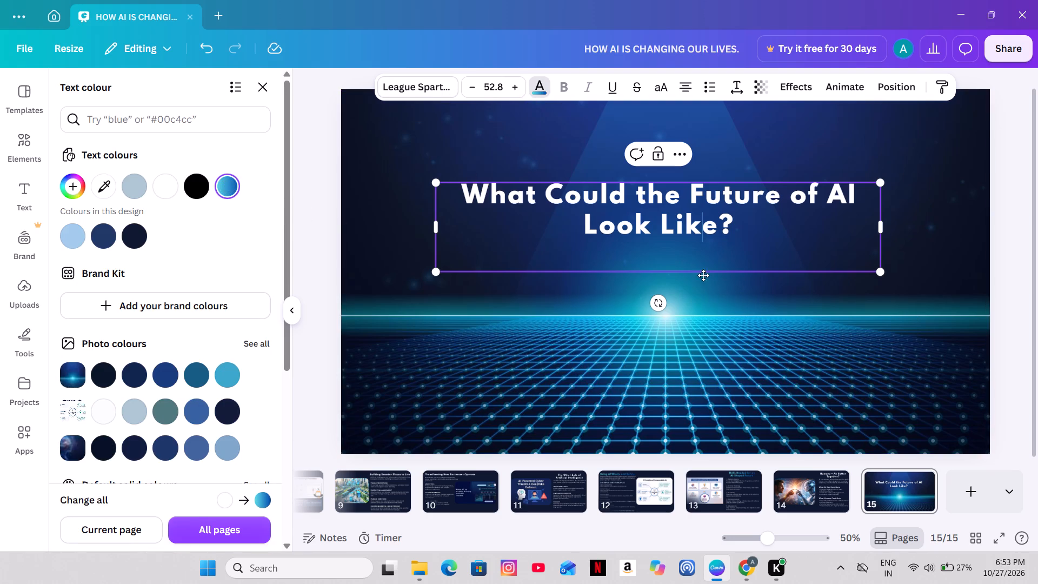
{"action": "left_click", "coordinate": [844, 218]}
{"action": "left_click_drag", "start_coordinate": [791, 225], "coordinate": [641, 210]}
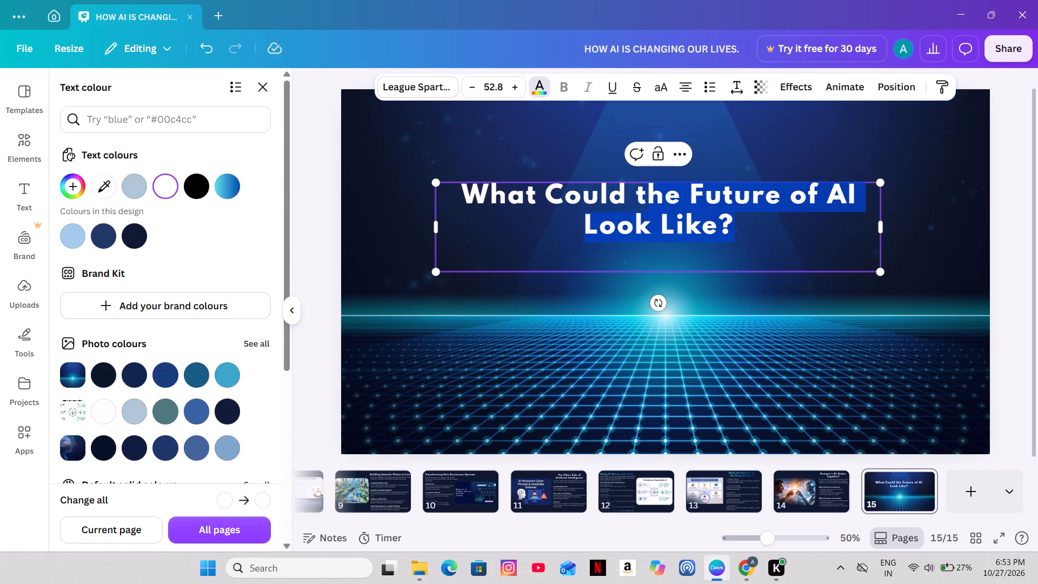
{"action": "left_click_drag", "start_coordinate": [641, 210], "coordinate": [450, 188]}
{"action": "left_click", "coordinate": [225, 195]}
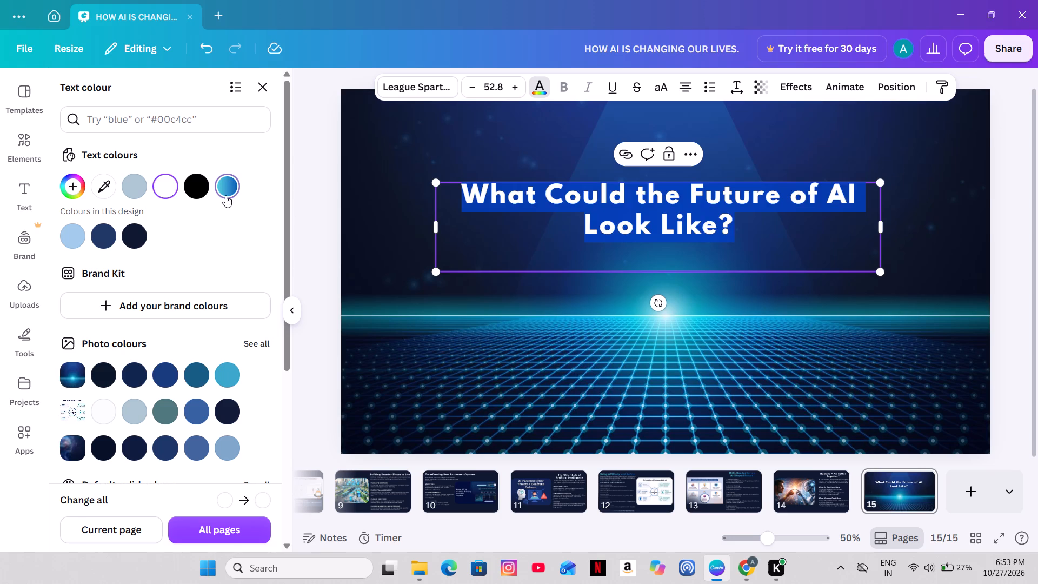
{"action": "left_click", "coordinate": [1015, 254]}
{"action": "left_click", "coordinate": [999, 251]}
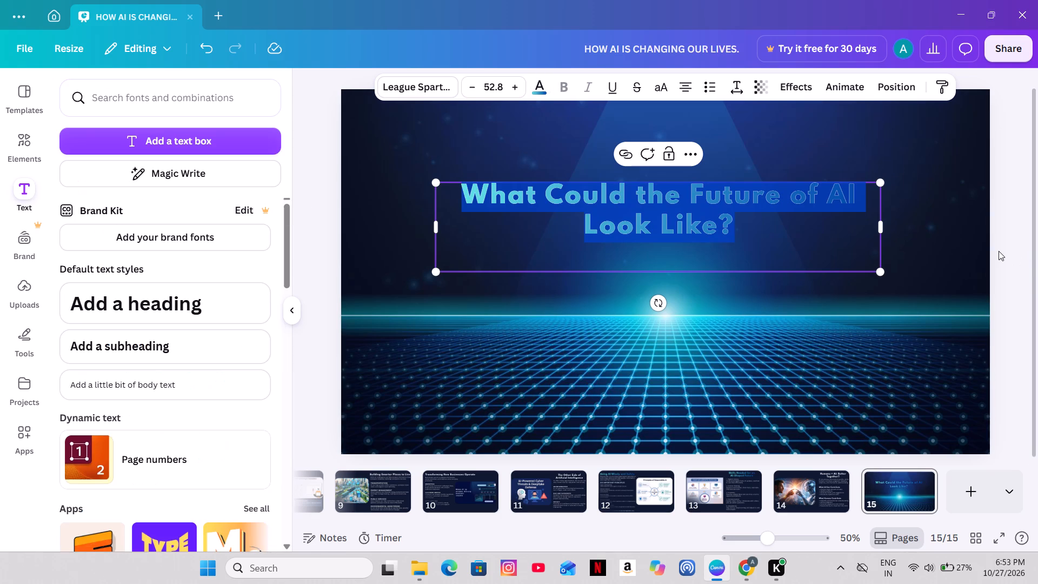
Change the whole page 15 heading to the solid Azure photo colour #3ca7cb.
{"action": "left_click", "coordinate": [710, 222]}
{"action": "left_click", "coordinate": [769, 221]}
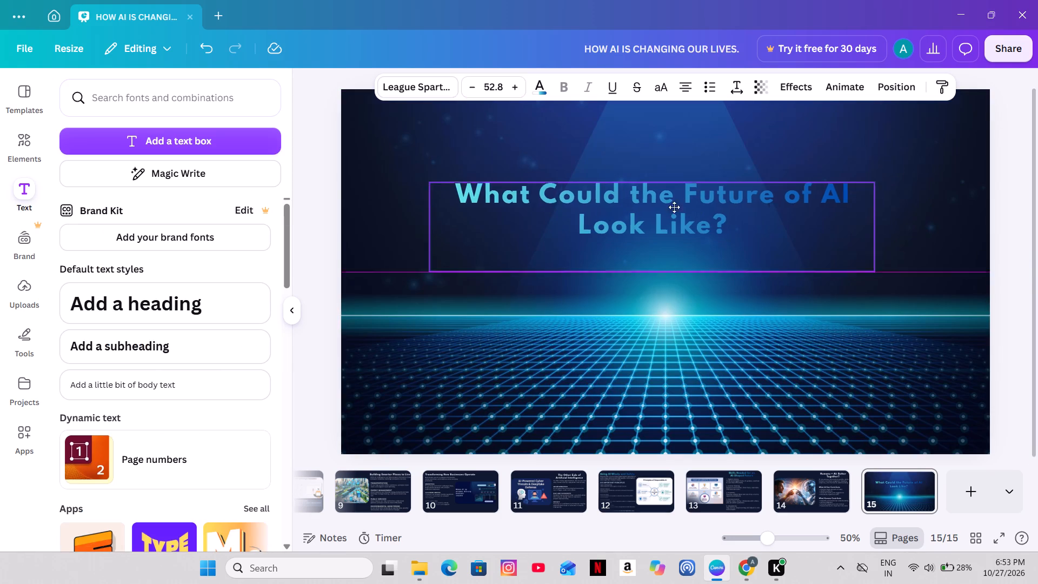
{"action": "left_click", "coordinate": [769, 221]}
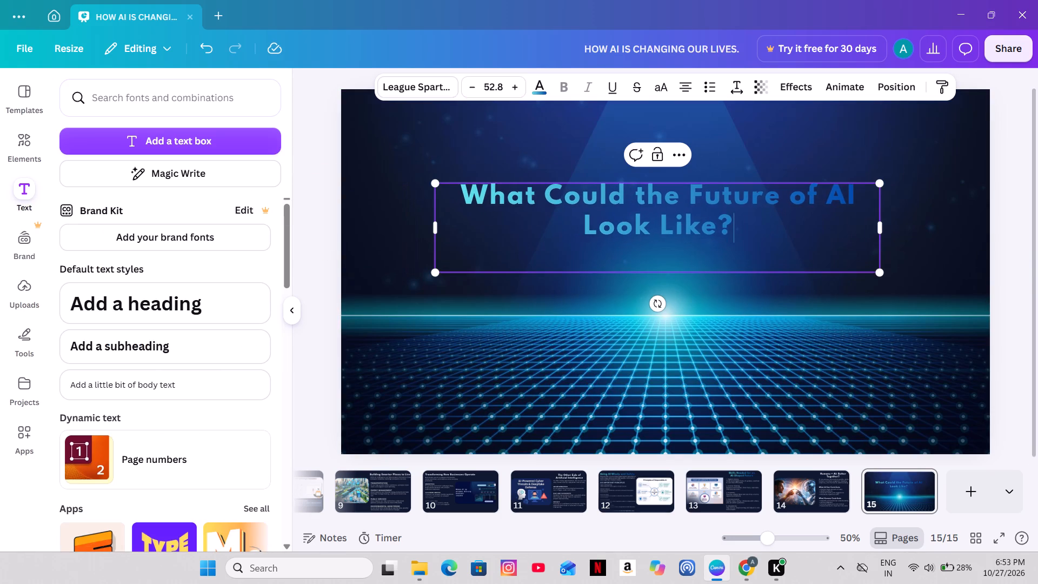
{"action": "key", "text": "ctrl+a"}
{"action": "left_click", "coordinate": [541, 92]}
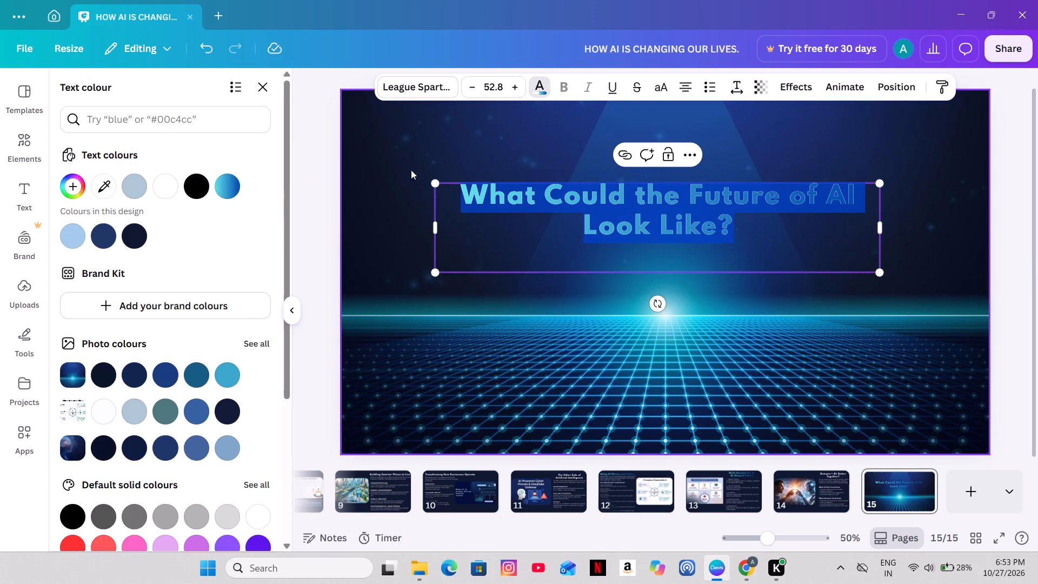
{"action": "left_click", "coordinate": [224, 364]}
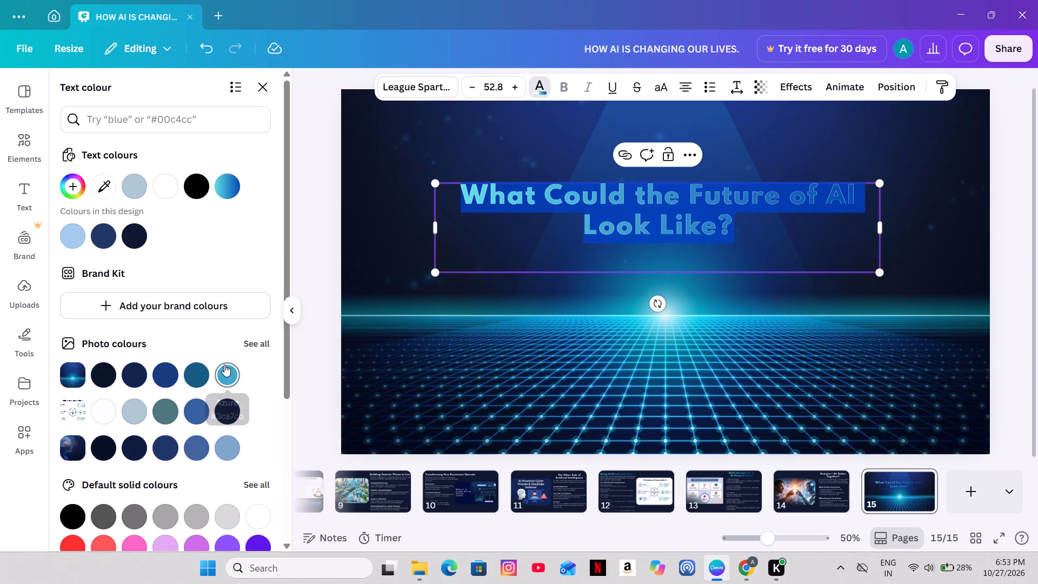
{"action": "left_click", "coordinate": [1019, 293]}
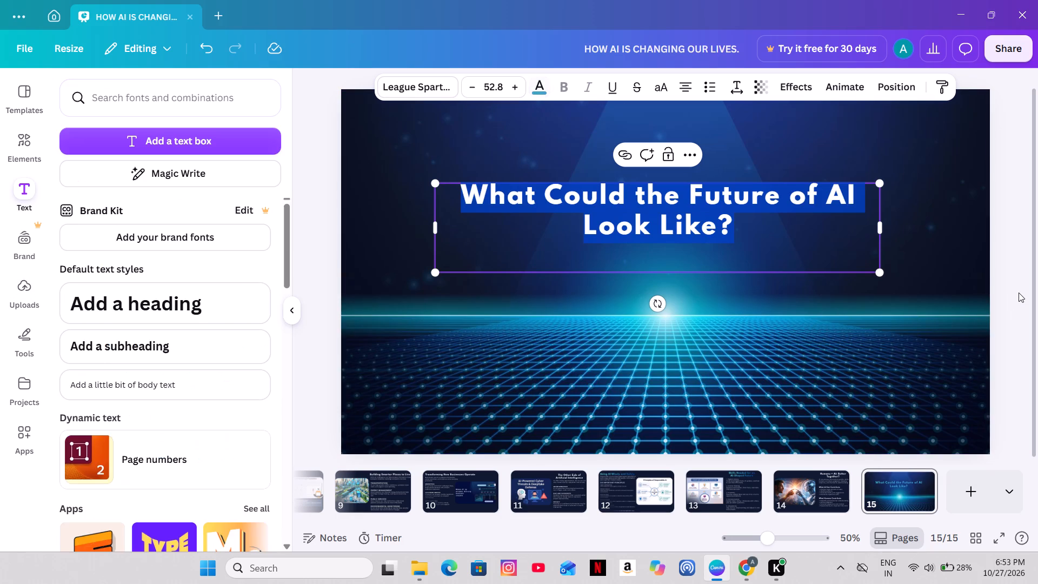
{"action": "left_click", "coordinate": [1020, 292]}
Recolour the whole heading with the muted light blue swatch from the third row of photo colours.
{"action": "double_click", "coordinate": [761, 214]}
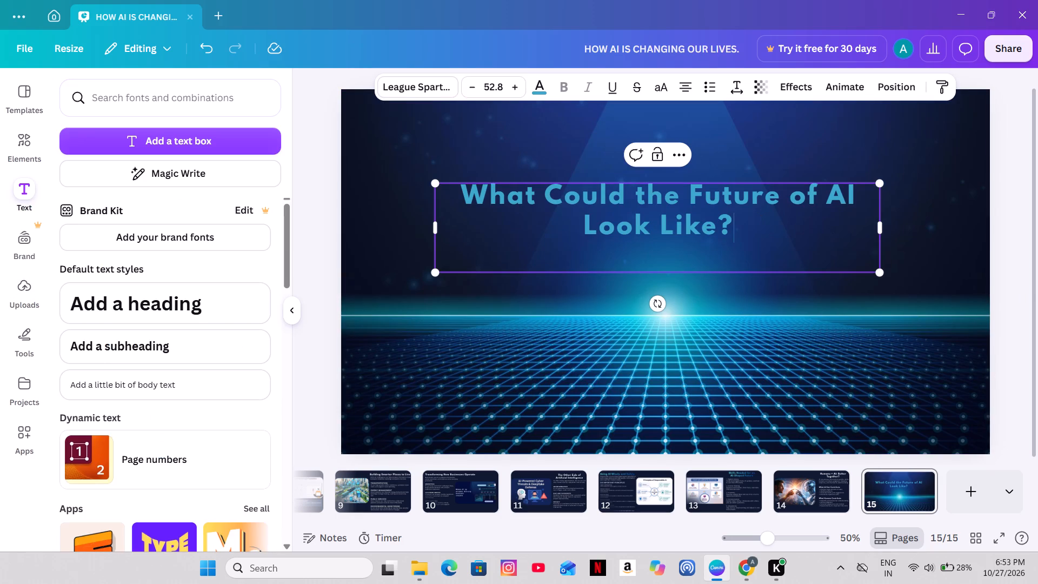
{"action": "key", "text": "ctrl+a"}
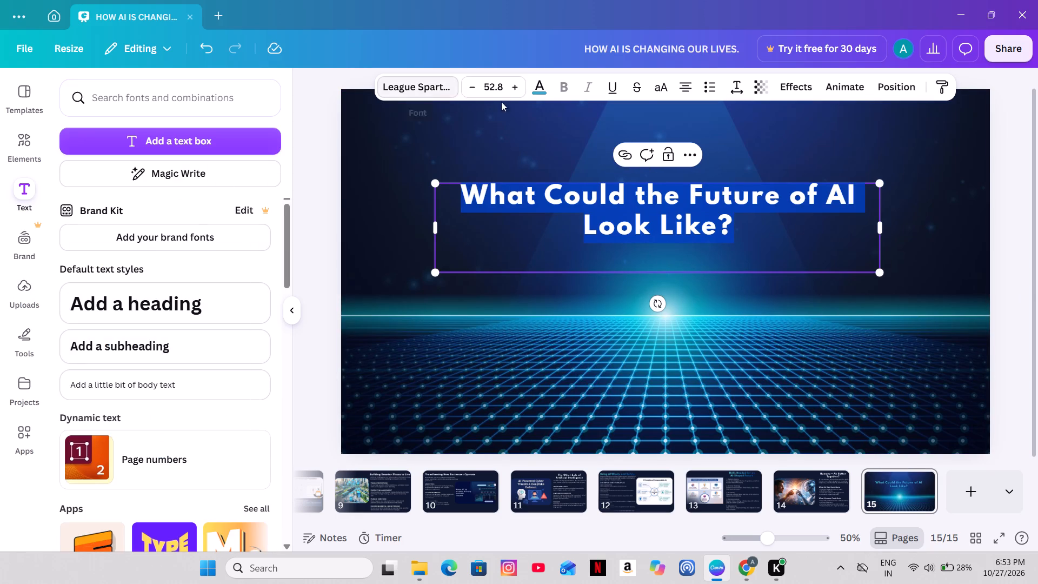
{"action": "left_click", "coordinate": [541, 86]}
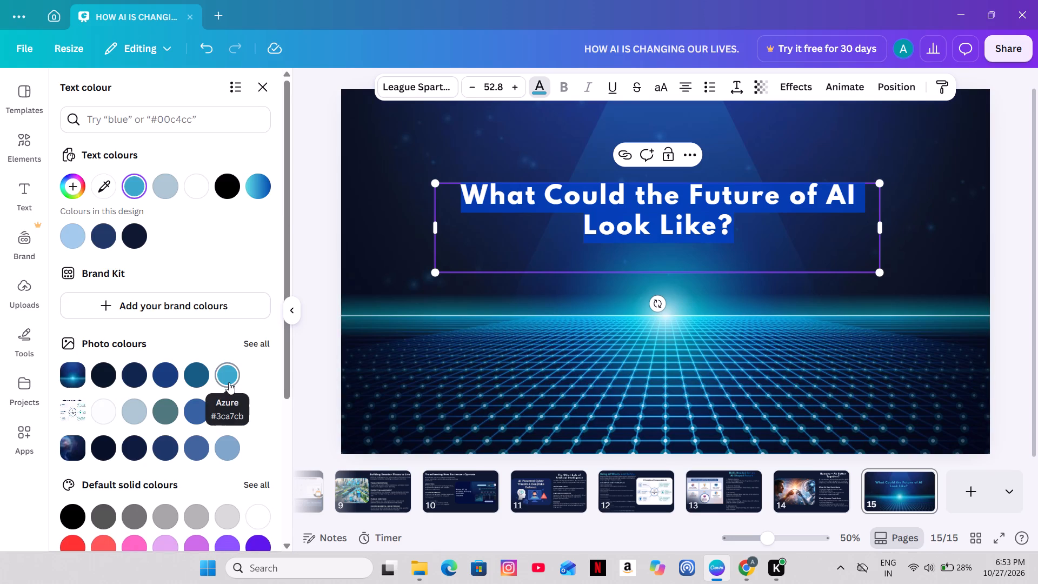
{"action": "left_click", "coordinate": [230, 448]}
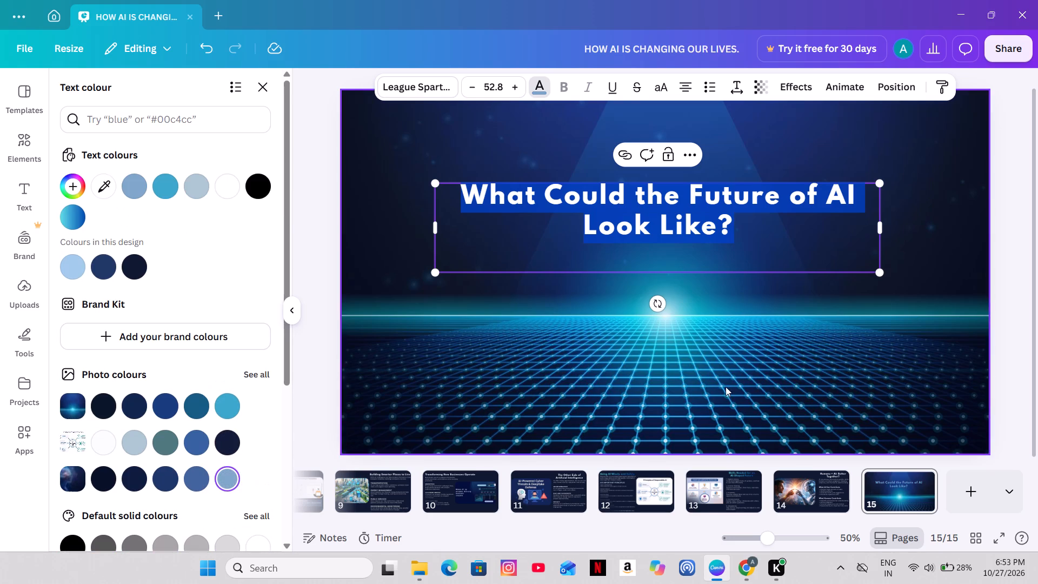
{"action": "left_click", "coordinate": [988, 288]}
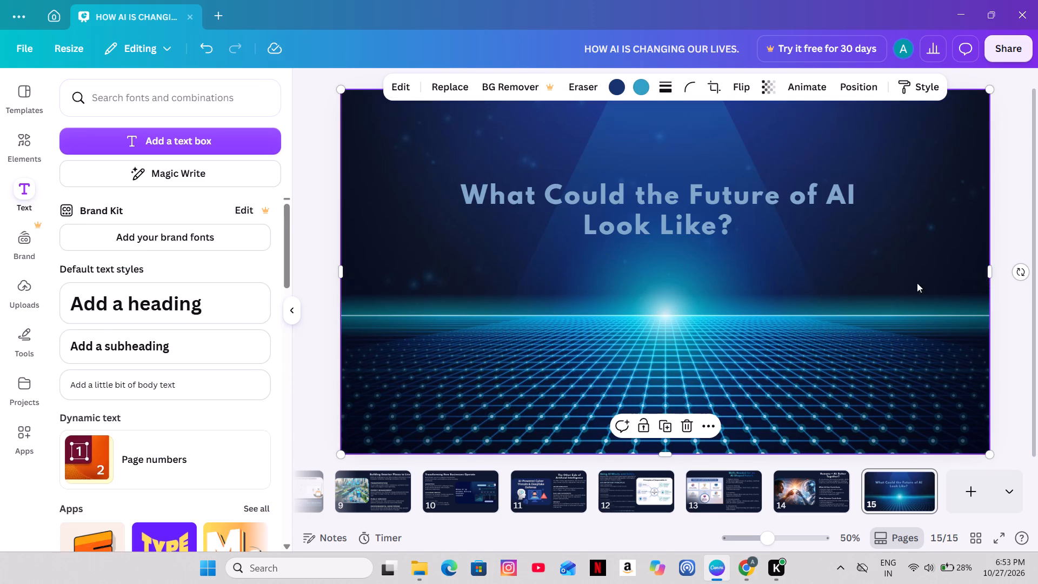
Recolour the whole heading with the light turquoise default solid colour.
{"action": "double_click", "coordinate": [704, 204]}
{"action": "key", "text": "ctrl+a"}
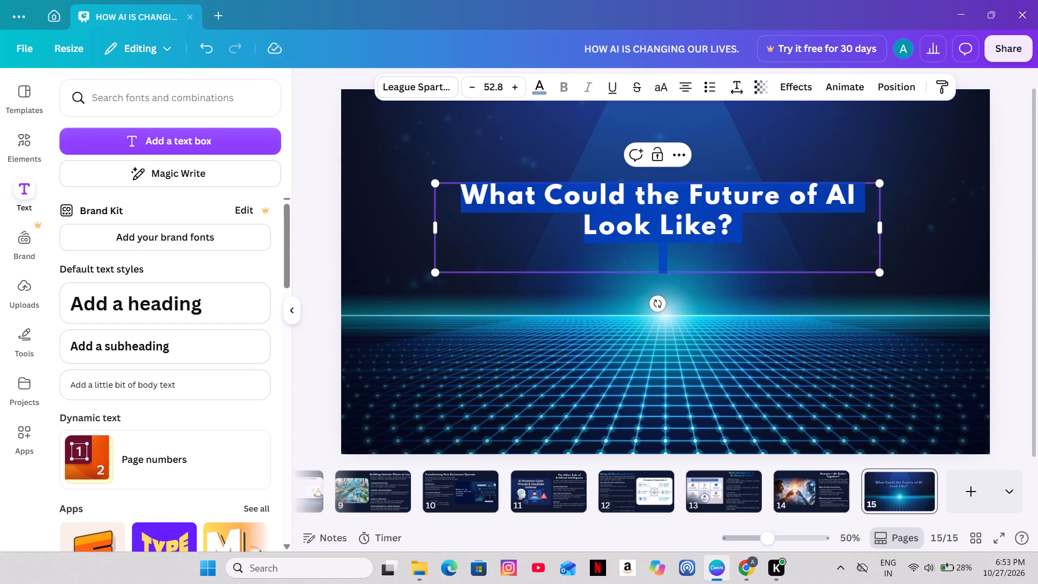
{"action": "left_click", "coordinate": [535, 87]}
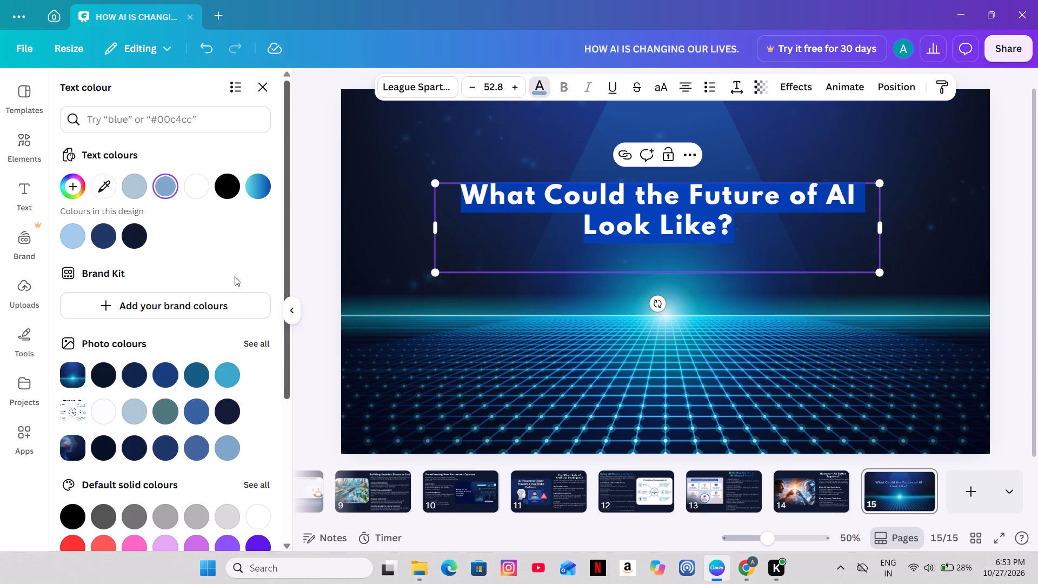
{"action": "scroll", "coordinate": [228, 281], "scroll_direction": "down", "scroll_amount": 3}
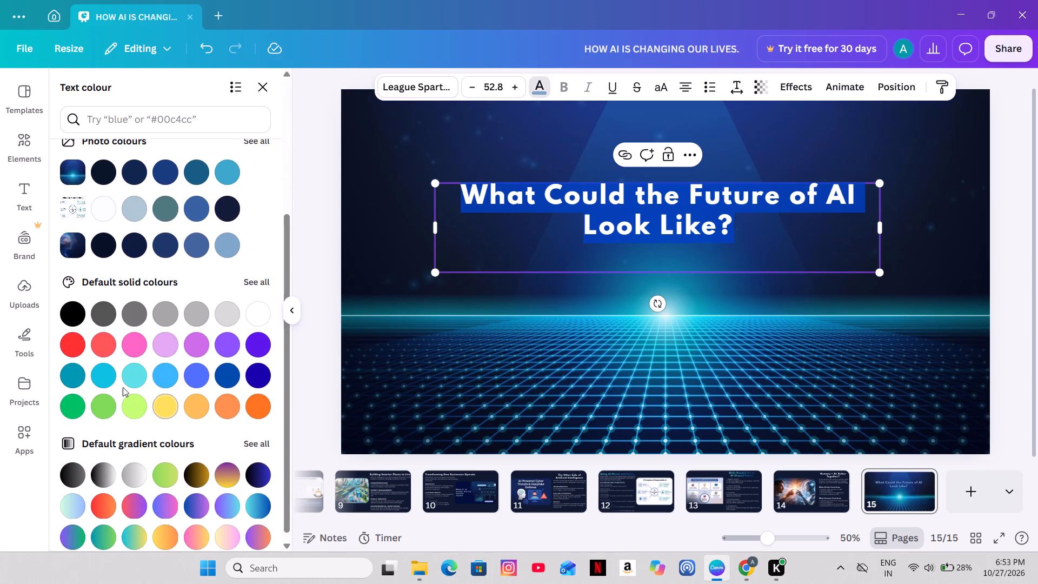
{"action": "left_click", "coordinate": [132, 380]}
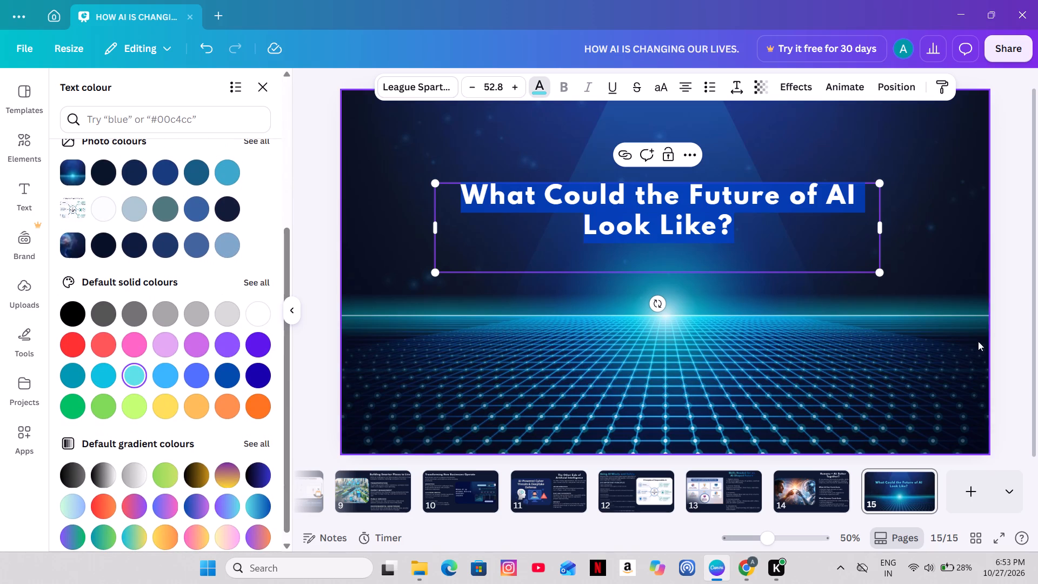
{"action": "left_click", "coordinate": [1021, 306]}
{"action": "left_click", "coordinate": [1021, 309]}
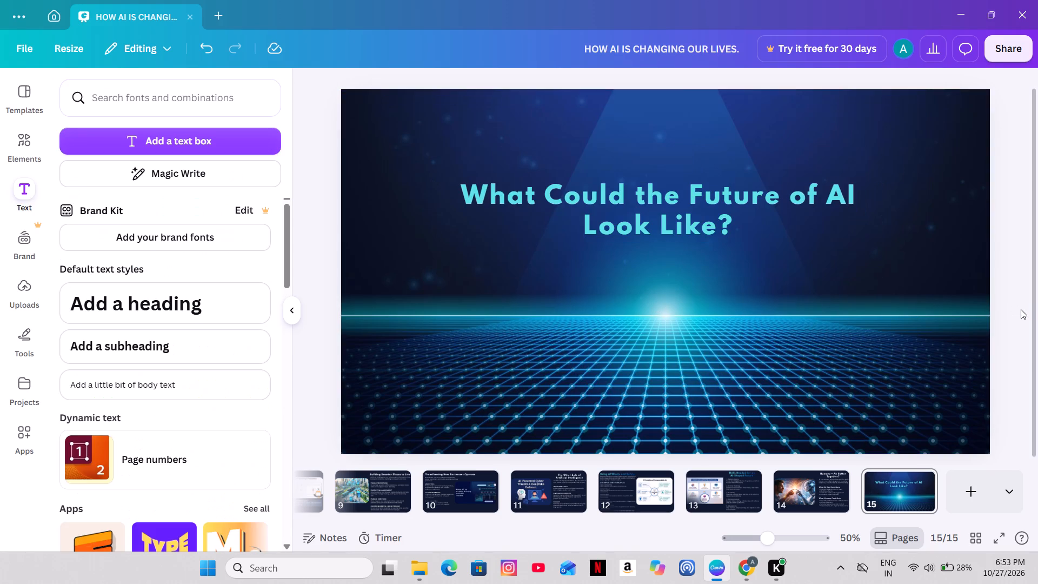
Move the heading slightly lower and centre it horizontally on page 15, above the glowing horizon.
{"action": "left_click_drag", "start_coordinate": [737, 227], "coordinate": [747, 237]}
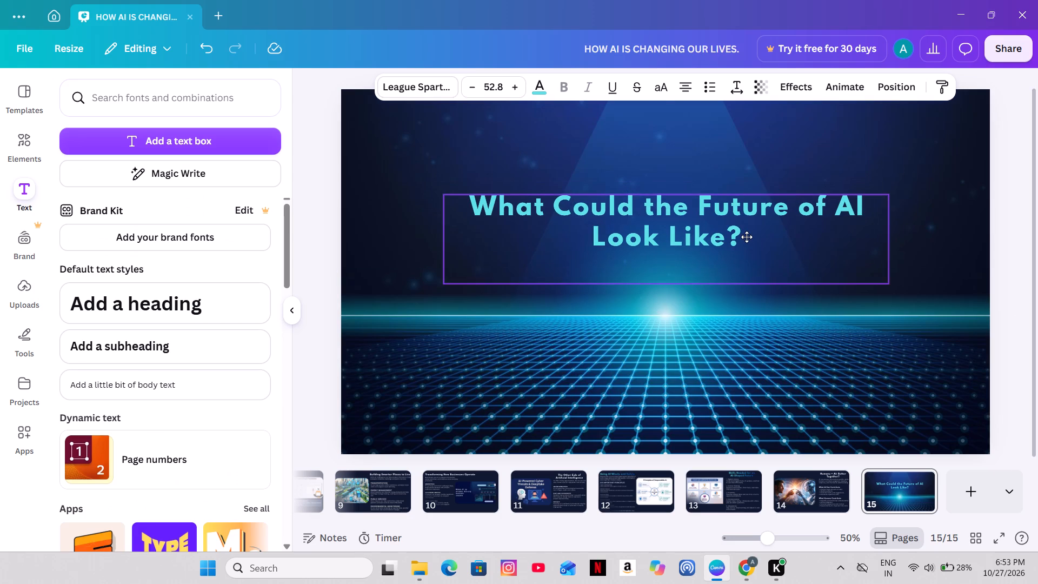
{"action": "left_click_drag", "start_coordinate": [747, 237], "coordinate": [747, 236]}
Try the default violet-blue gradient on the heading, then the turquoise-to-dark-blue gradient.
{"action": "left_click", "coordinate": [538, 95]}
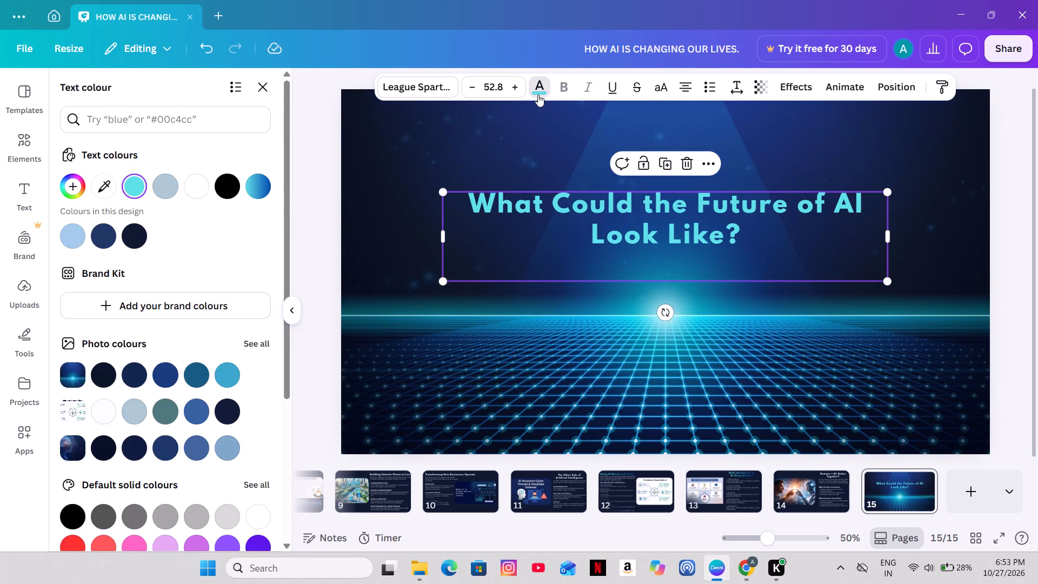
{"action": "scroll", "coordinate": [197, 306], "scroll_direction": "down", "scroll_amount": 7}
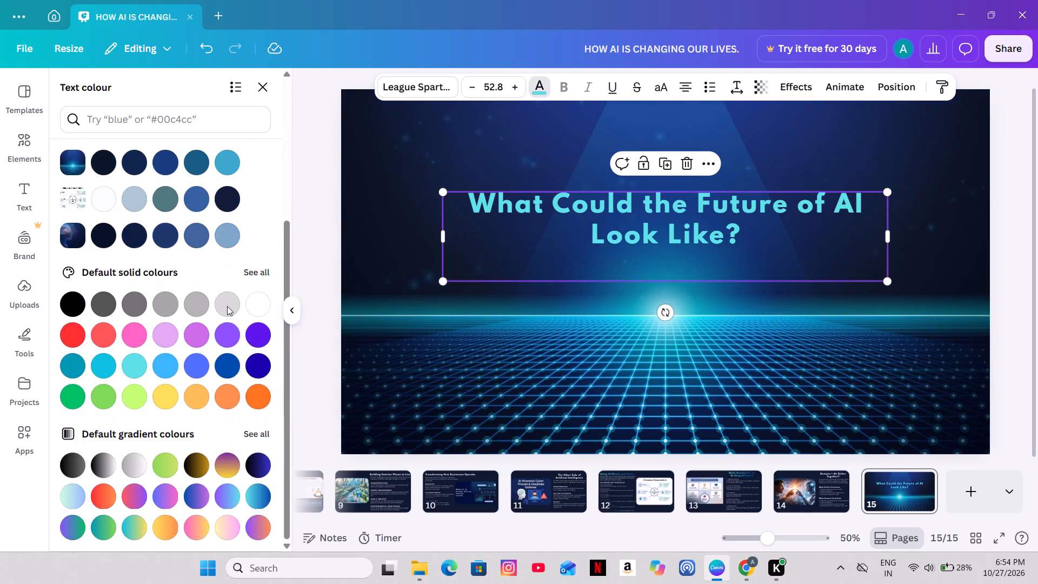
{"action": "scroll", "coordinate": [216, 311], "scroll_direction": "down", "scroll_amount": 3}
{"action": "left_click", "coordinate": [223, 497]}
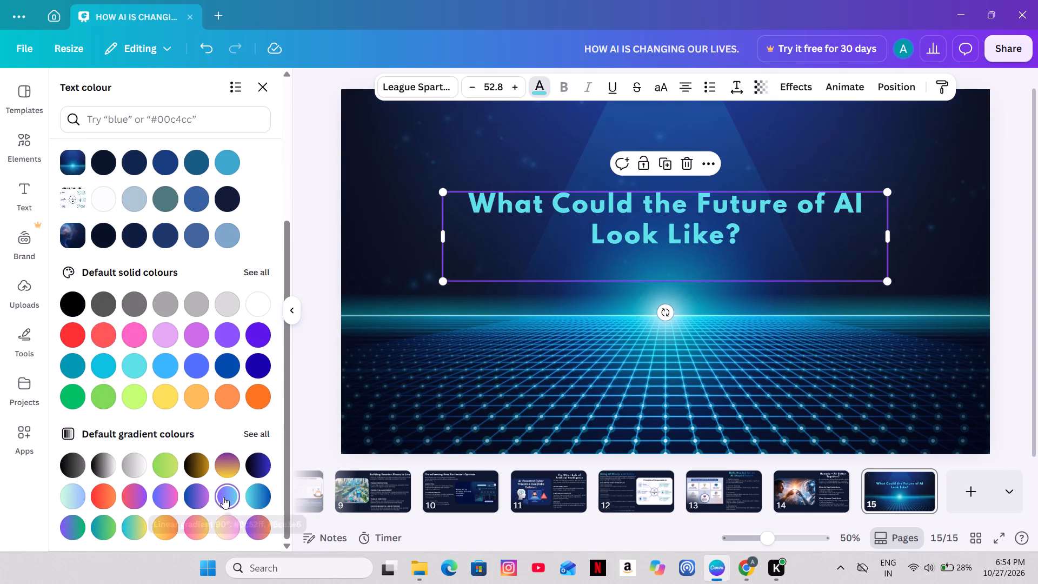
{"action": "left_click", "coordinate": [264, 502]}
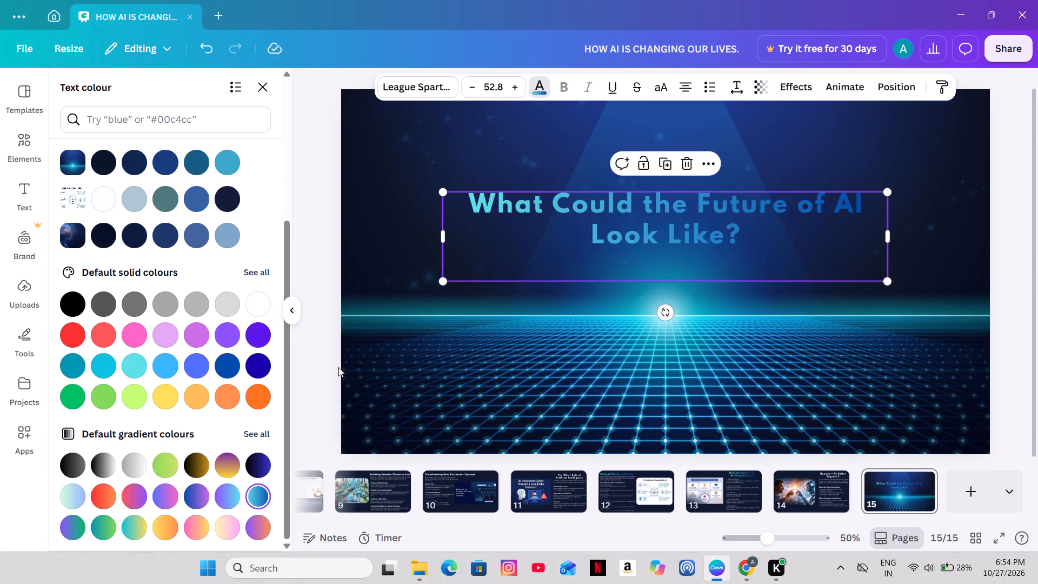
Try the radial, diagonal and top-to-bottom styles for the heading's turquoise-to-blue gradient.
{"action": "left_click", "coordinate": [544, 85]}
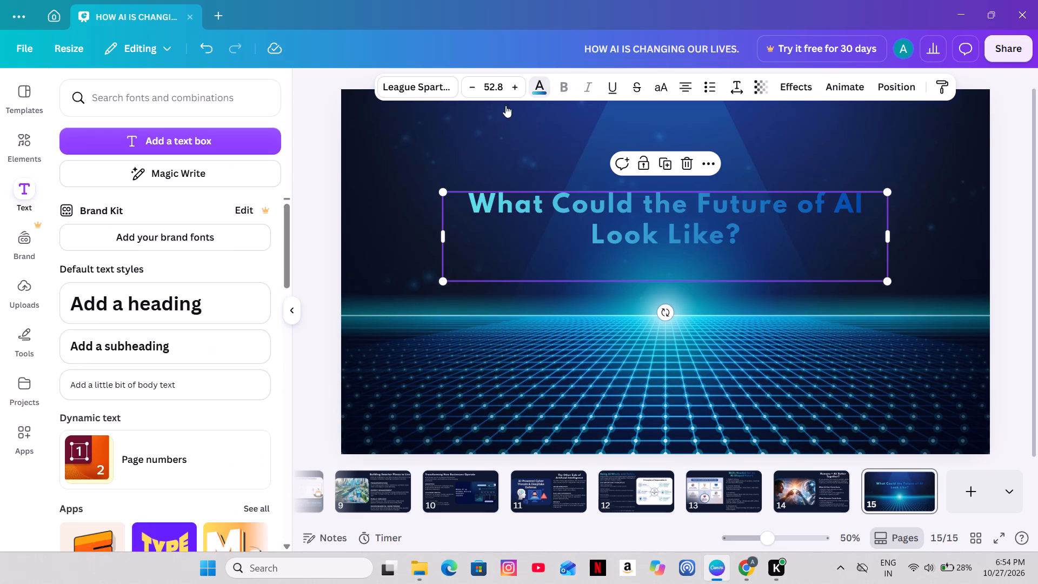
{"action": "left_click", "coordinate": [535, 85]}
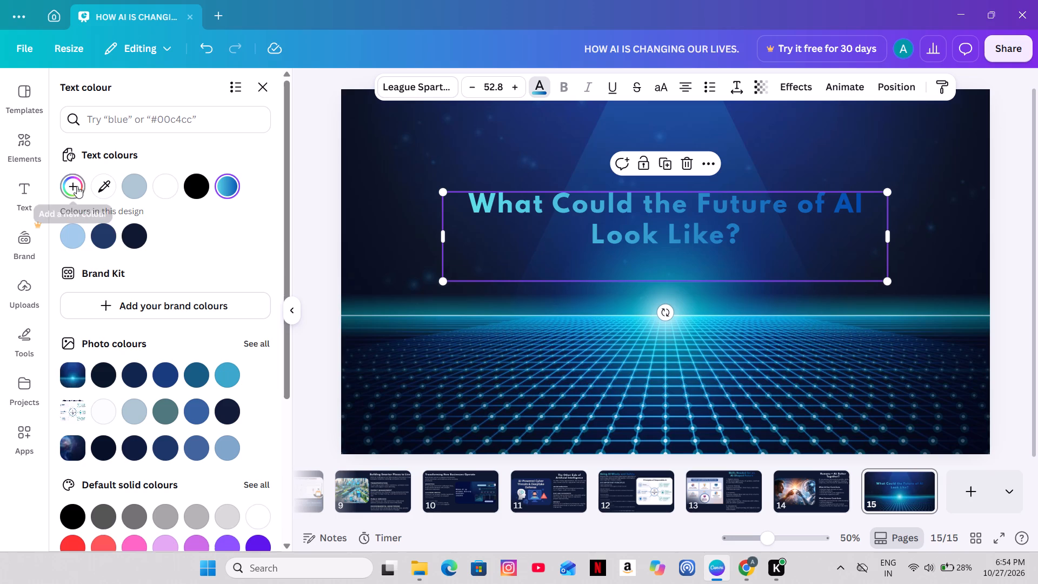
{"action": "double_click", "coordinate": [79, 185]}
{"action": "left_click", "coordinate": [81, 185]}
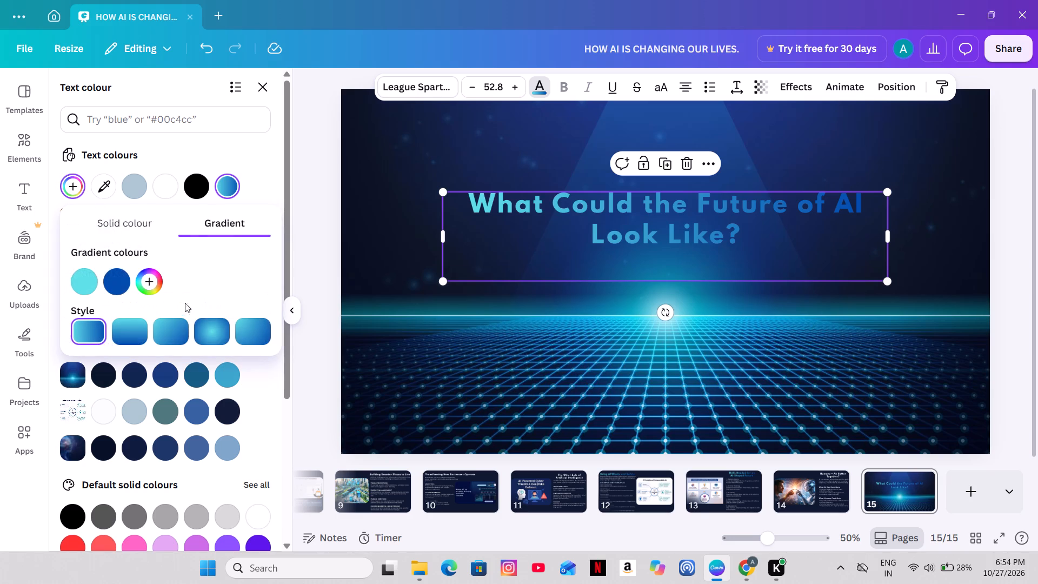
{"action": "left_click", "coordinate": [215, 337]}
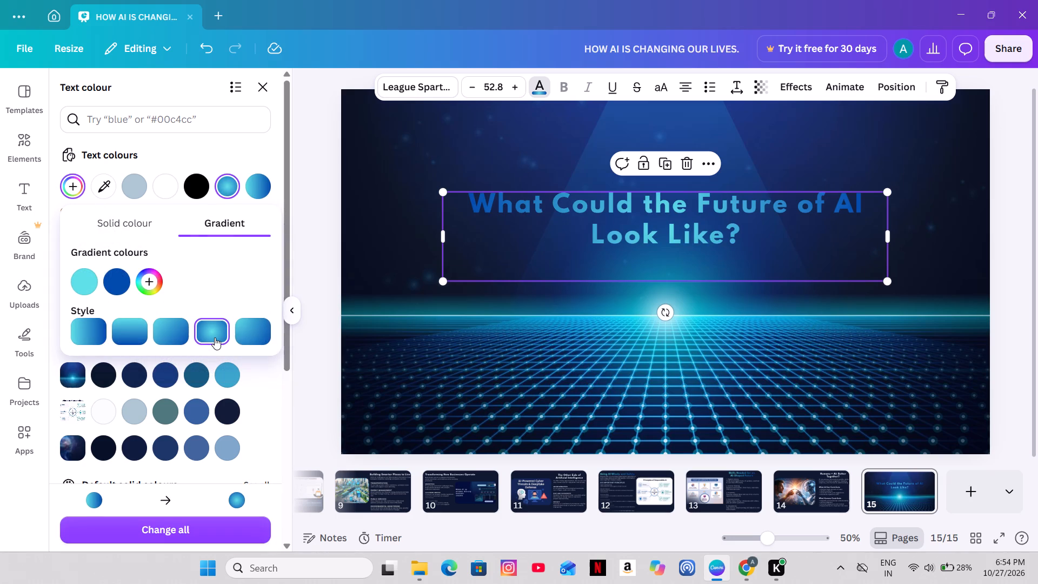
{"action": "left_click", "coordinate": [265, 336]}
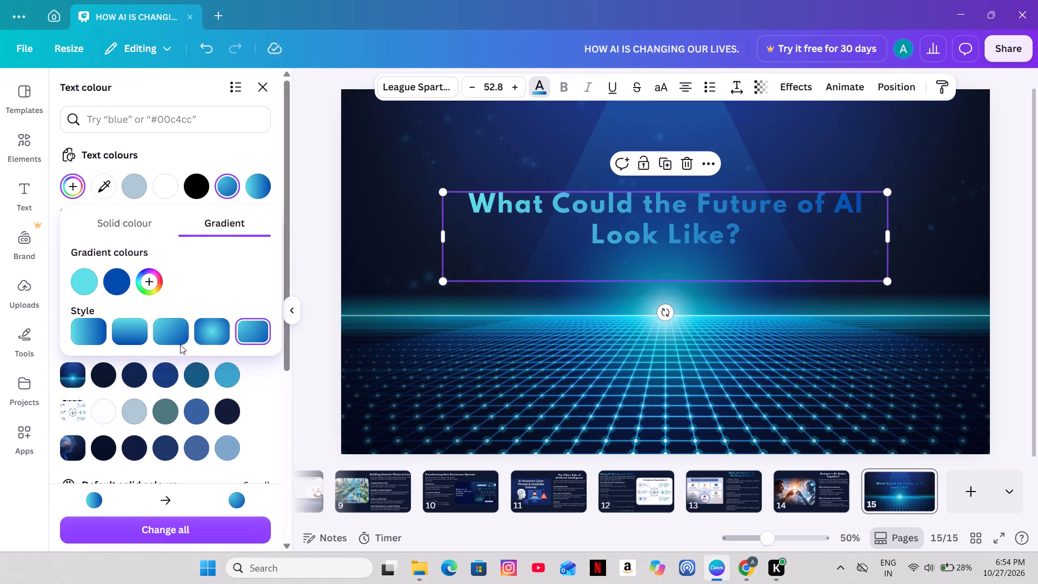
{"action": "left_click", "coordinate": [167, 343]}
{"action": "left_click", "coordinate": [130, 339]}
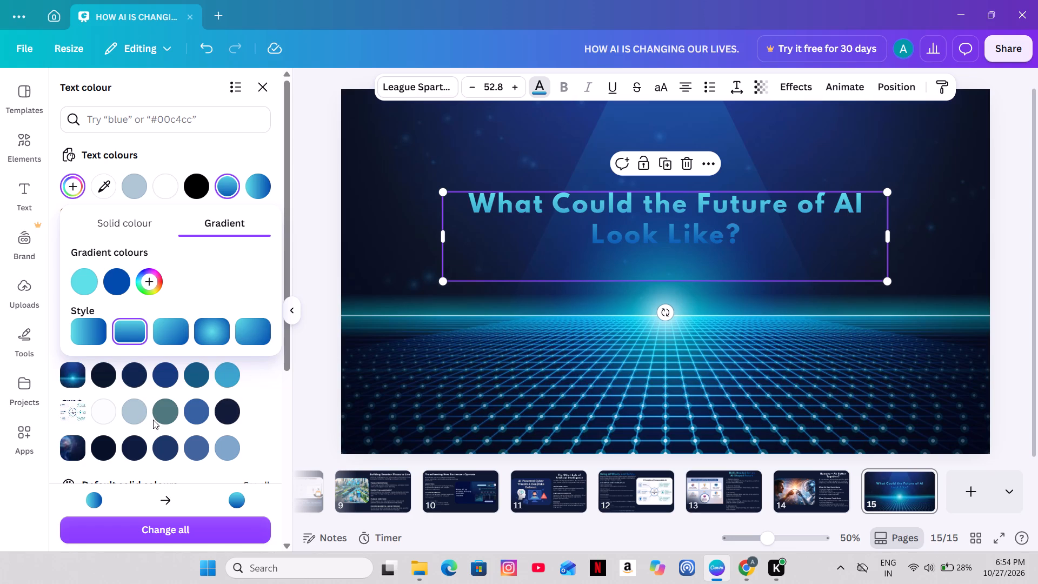
Try the Azure photo colour on the heading, then set its text colour to Pastel greyazure #aec5d2.
{"action": "left_click", "coordinate": [233, 376]}
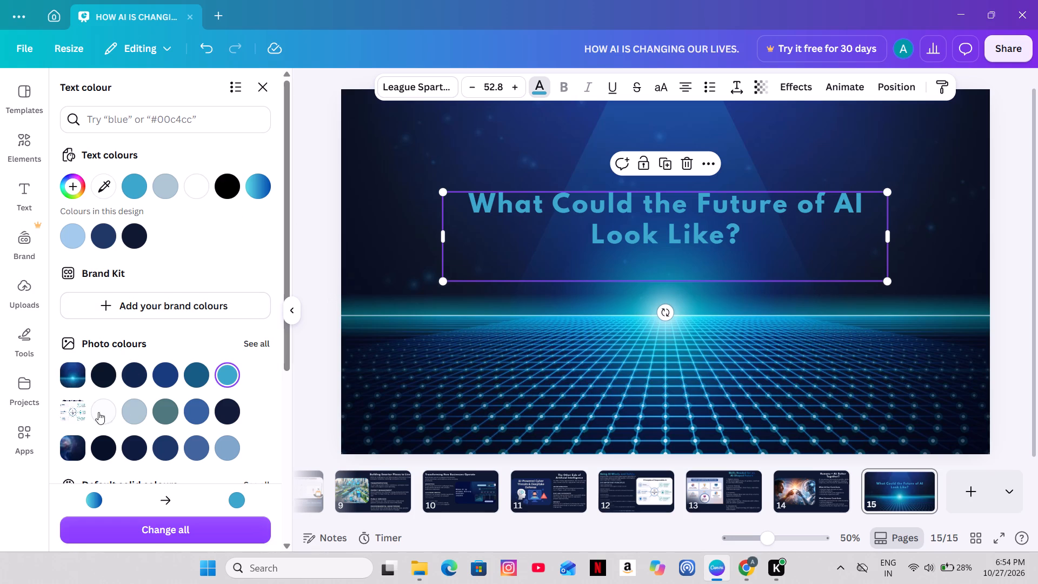
{"action": "left_click", "coordinate": [135, 415]}
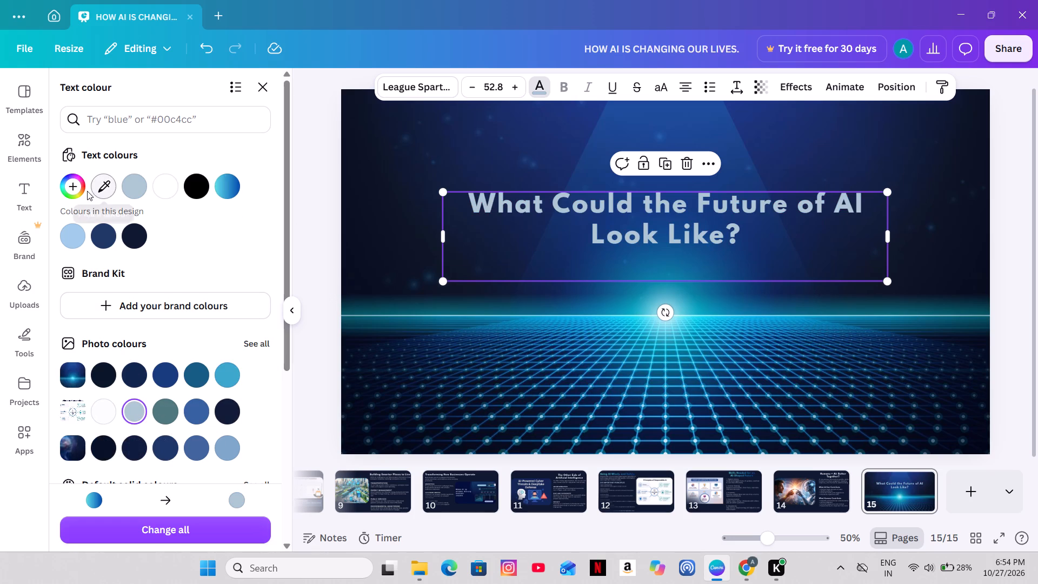
Set the page 15 heading to a custom pale blue, #C2E7FB, after trying nearby blue shades.
{"action": "left_click", "coordinate": [77, 185]}
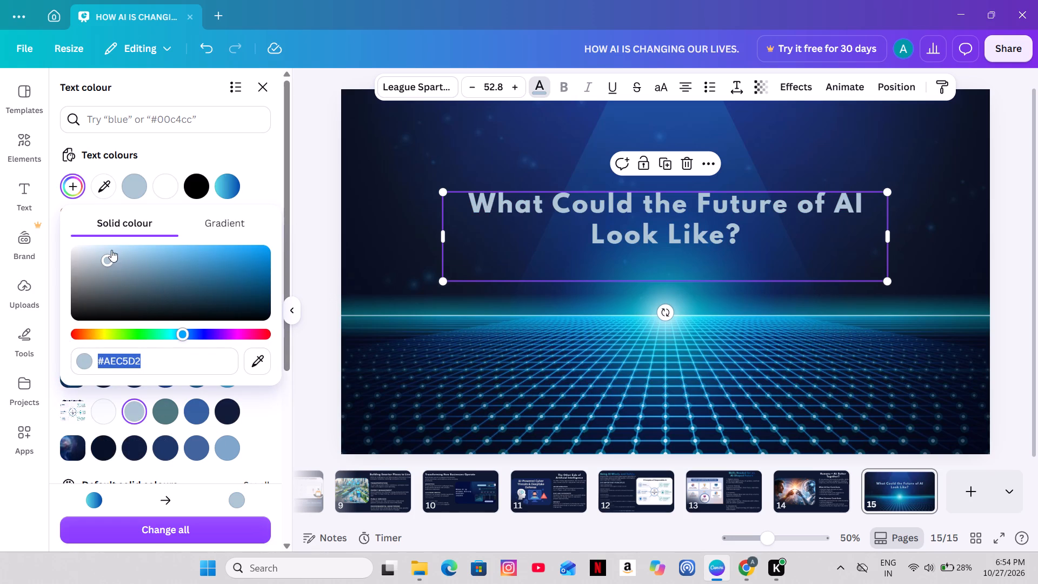
{"action": "left_click", "coordinate": [92, 249]}
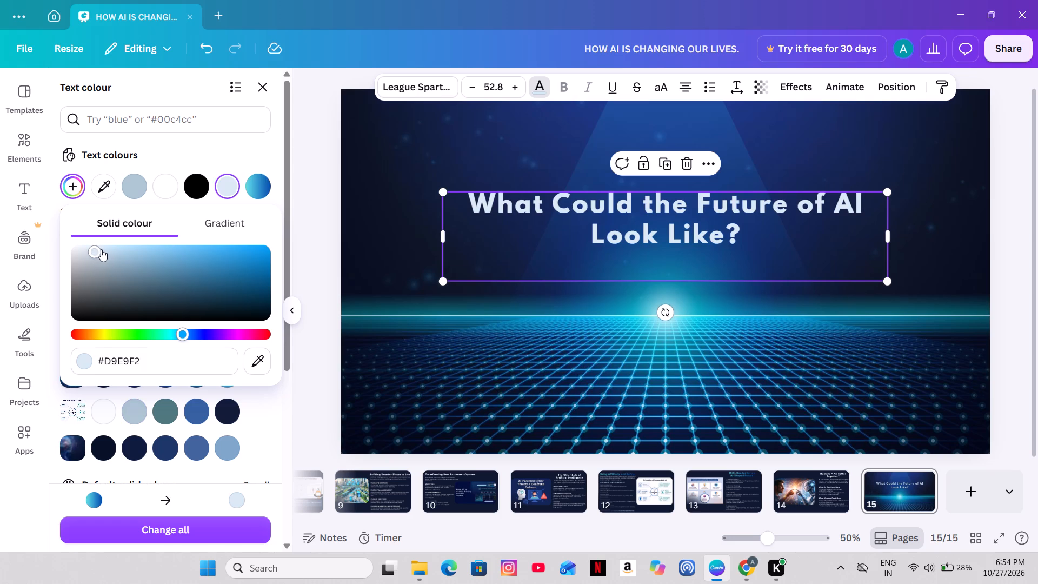
{"action": "left_click", "coordinate": [113, 244]}
{"action": "left_click", "coordinate": [133, 254]}
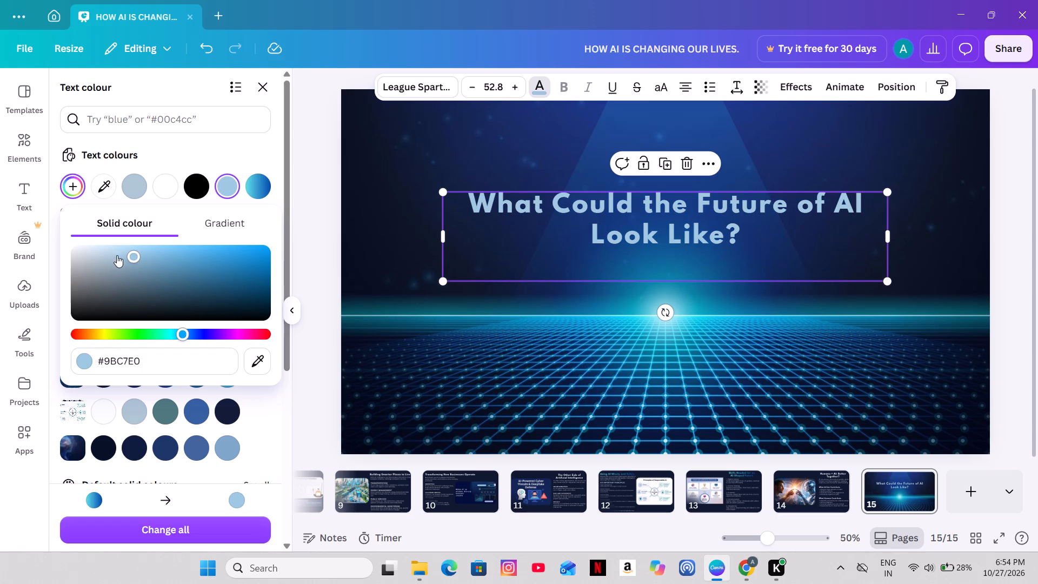
{"action": "left_click", "coordinate": [116, 247]}
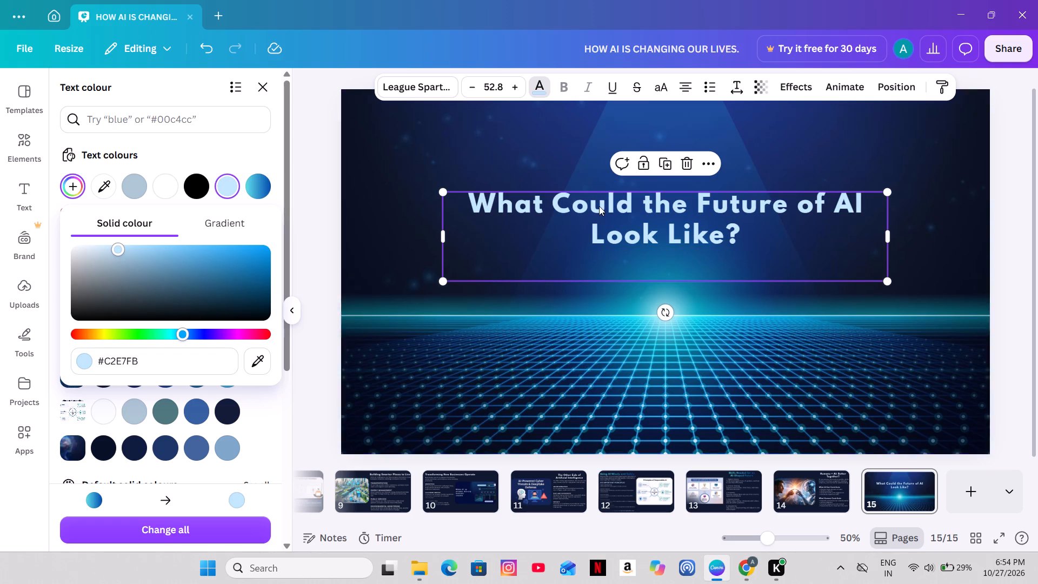
{"action": "left_click", "coordinate": [1025, 269]}
{"action": "left_click", "coordinate": [1027, 269]}
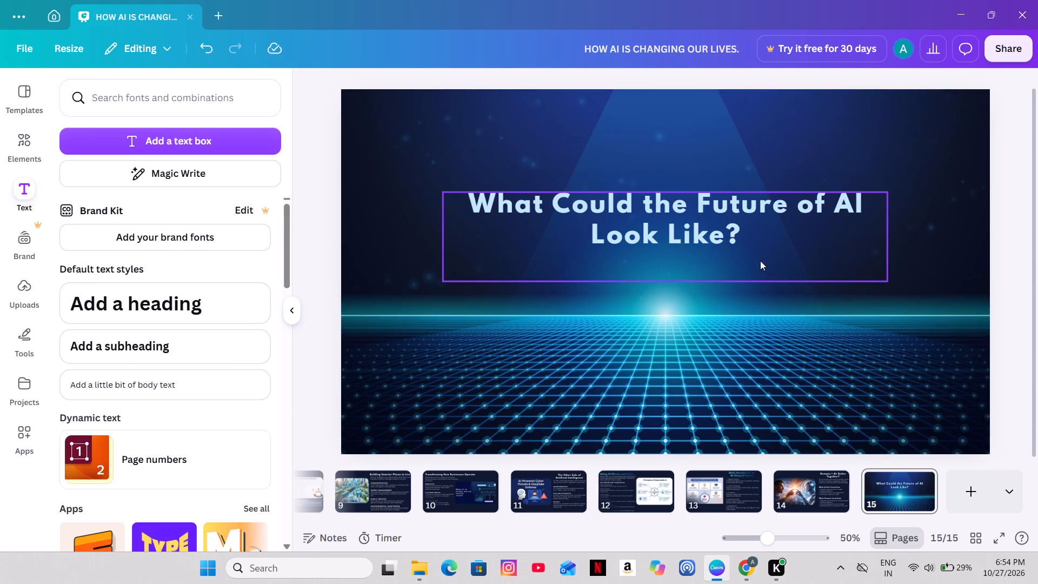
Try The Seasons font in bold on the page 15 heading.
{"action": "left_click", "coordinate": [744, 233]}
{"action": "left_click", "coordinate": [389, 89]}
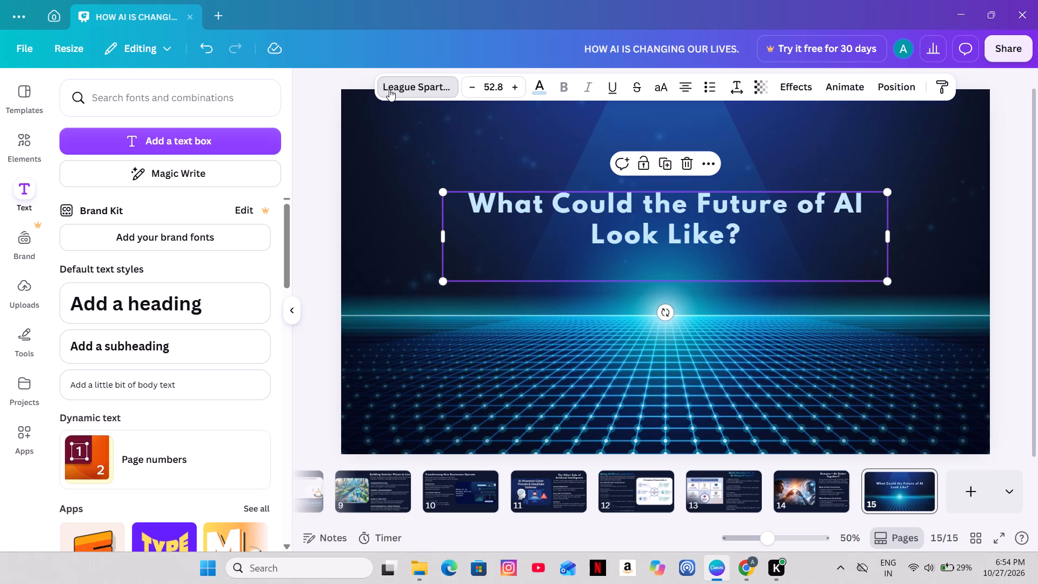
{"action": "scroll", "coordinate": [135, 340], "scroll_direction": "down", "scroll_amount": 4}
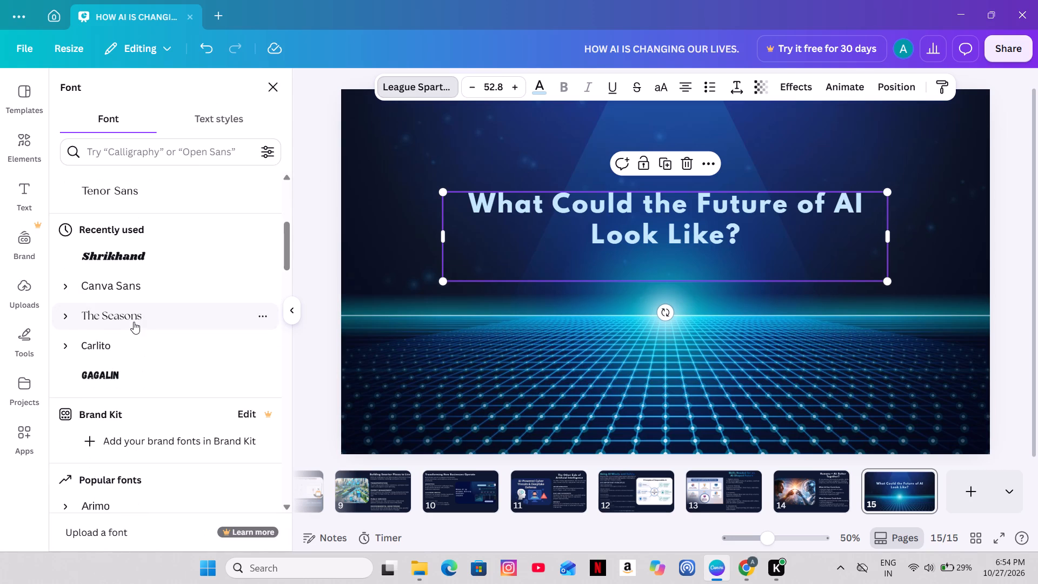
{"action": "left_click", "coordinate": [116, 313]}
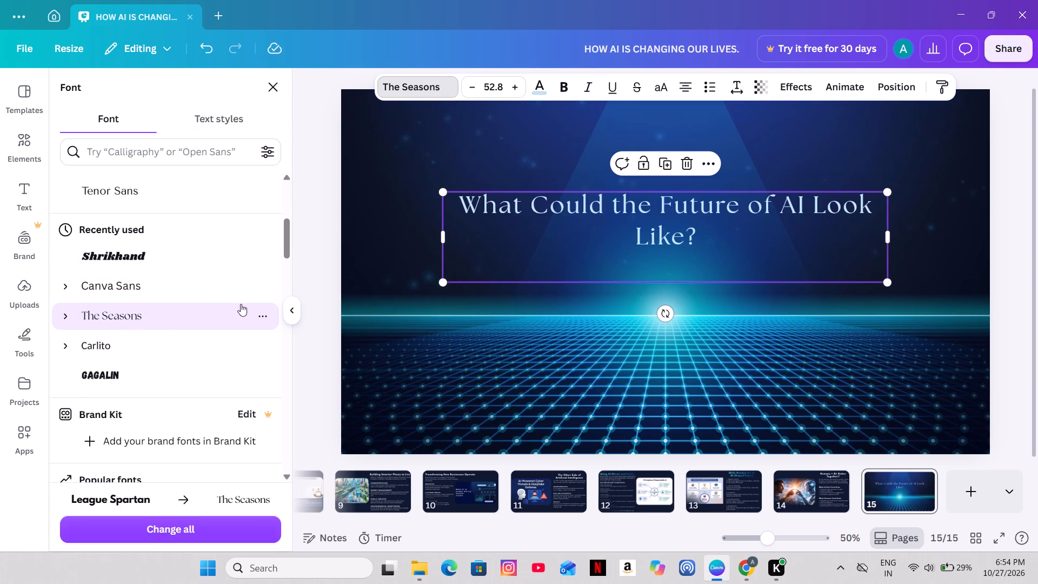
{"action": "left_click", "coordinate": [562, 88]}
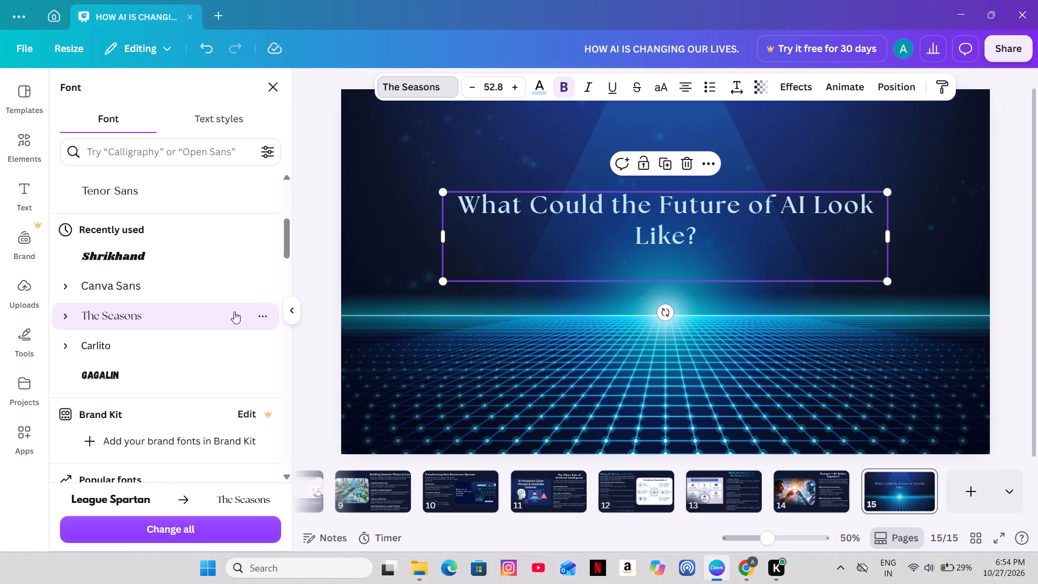
Change the page 15 heading's font to Horizon.
{"action": "scroll", "coordinate": [233, 311], "scroll_direction": "down", "scroll_amount": 7}
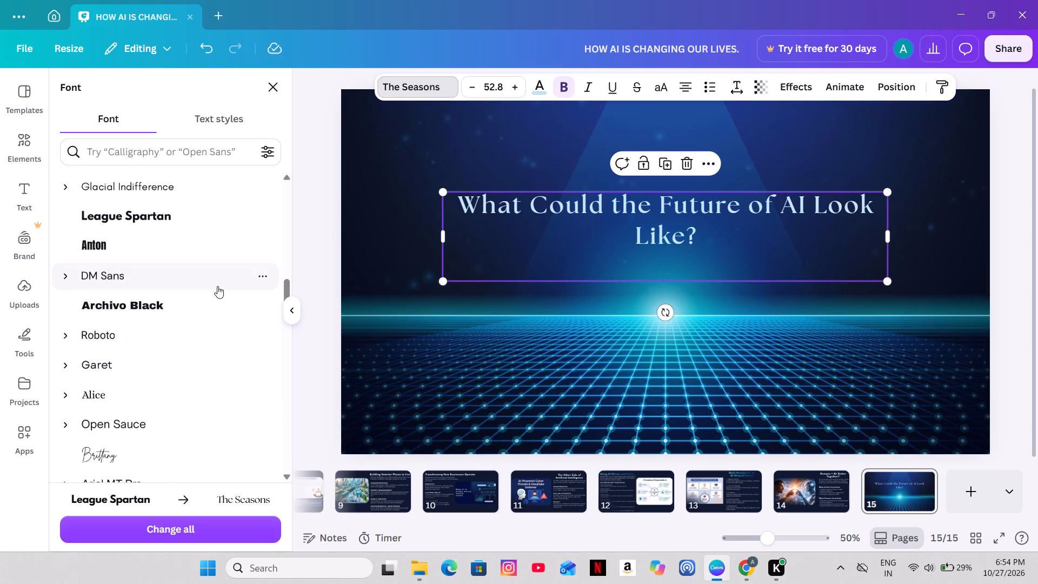
{"action": "scroll", "coordinate": [217, 281], "scroll_direction": "down", "scroll_amount": 9}
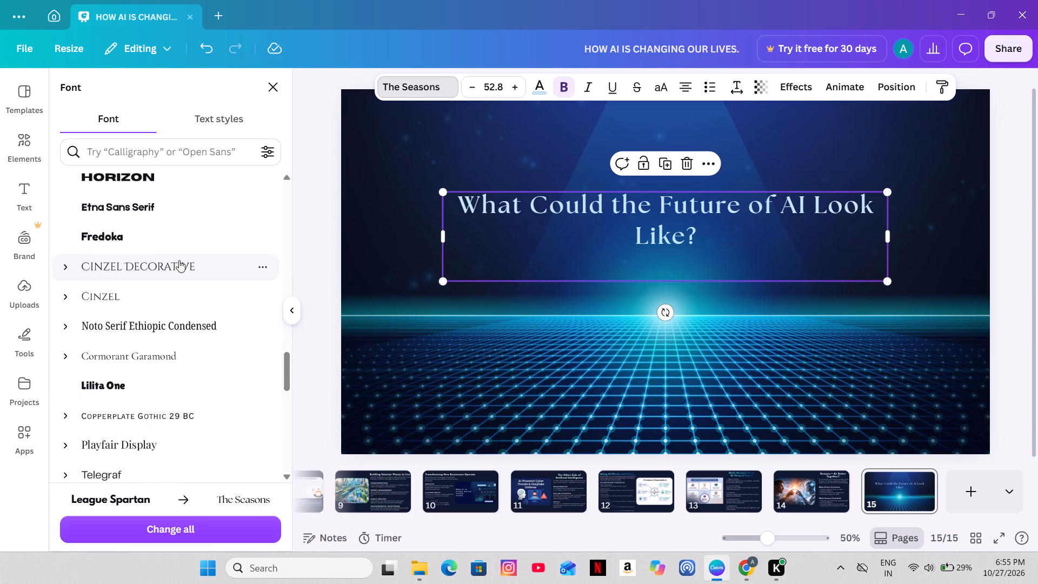
{"action": "left_click_drag", "start_coordinate": [116, 174], "coordinate": [122, 183]}
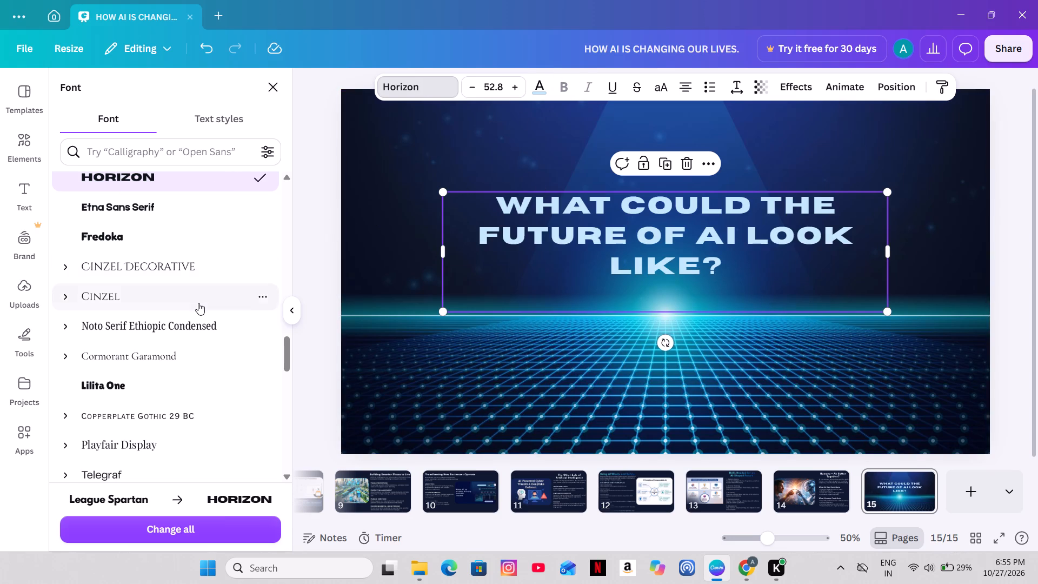
{"action": "scroll", "coordinate": [198, 302], "scroll_direction": "down", "scroll_amount": 5}
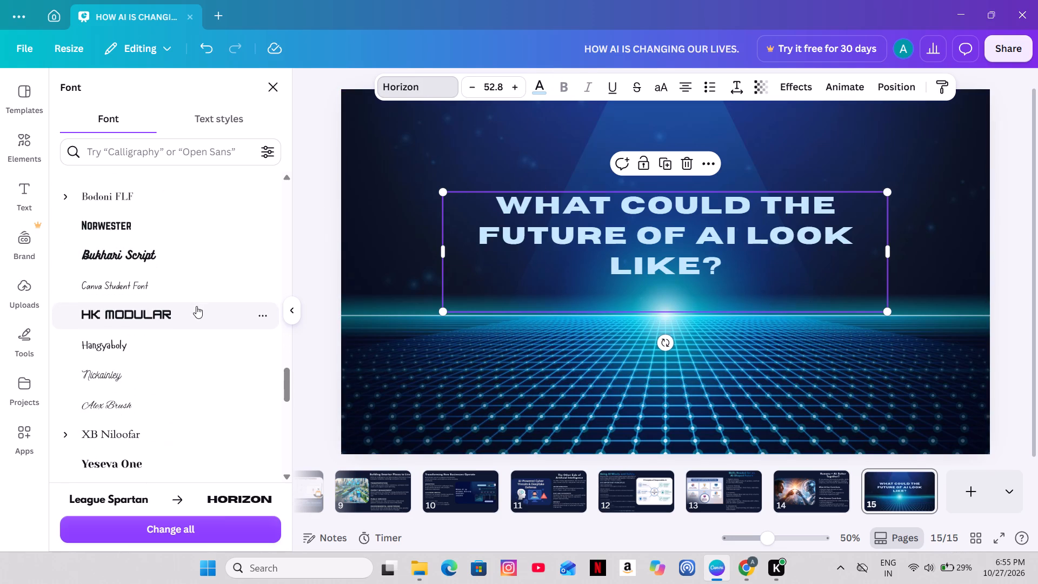
{"action": "left_click", "coordinate": [337, 226]}
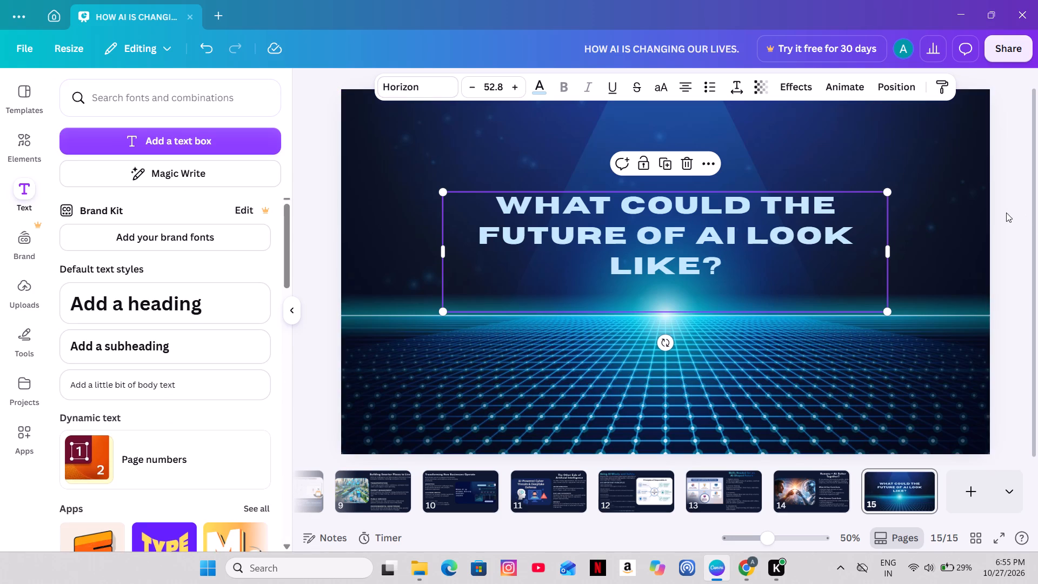
{"action": "left_click", "coordinate": [1004, 213]}
Raise the page 15 heading and widen its text box so the text wraps onto two lines.
{"action": "left_click_drag", "start_coordinate": [675, 268], "coordinate": [667, 225]}
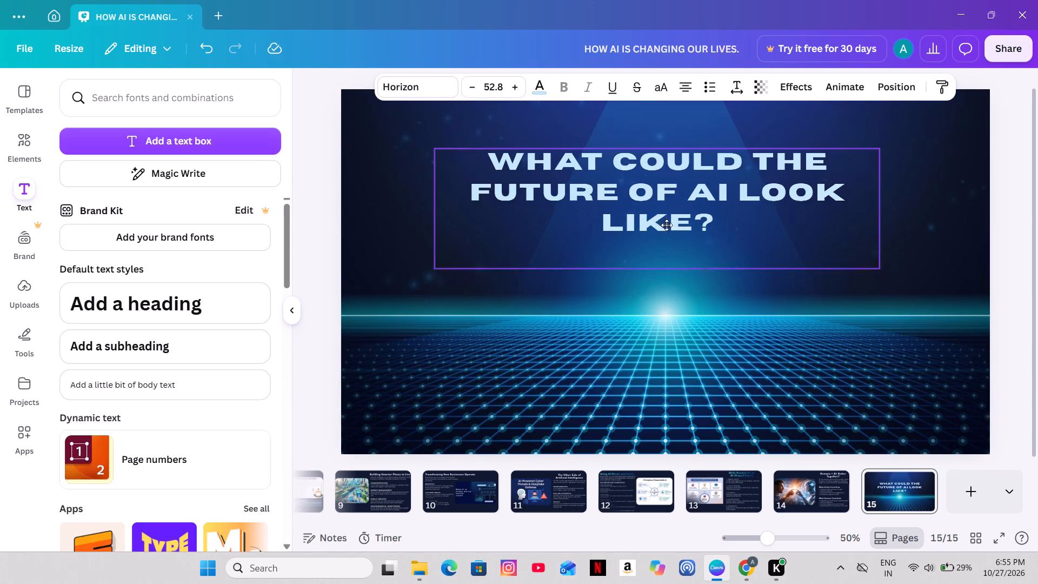
{"action": "left_click_drag", "start_coordinate": [667, 225], "coordinate": [667, 224]}
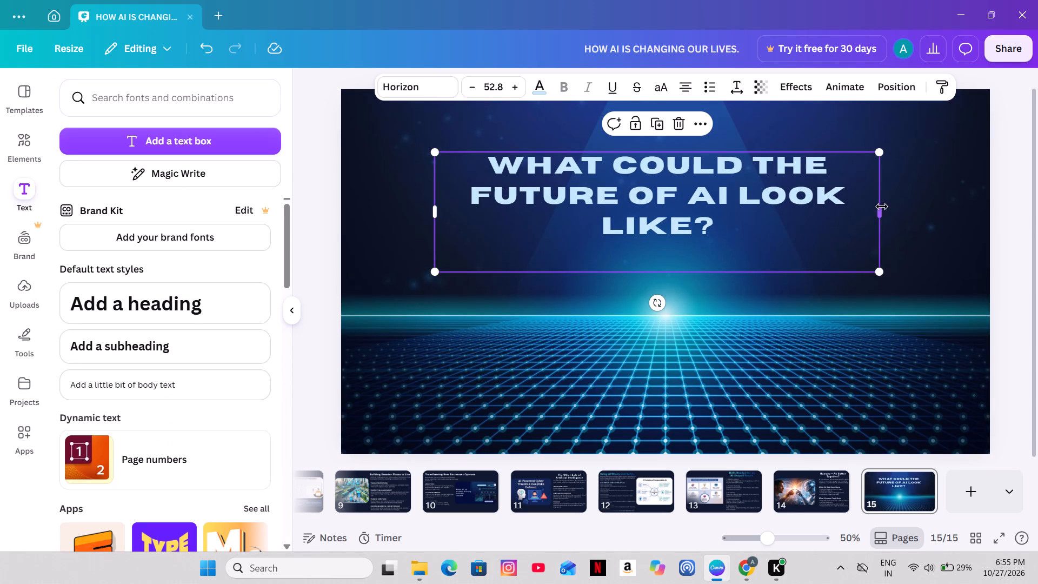
{"action": "left_click_drag", "start_coordinate": [882, 207], "coordinate": [966, 191]}
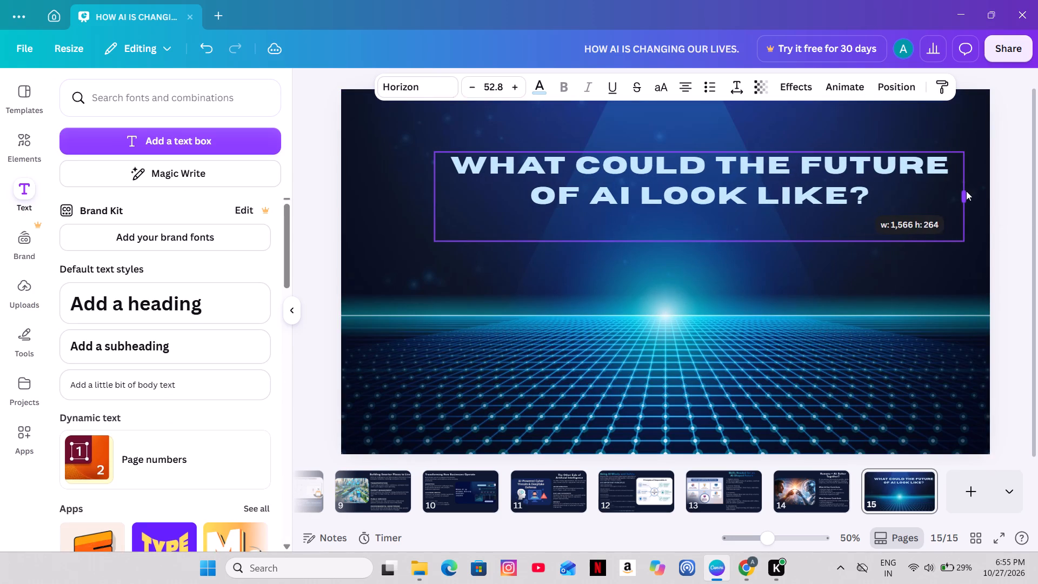
{"action": "left_click_drag", "start_coordinate": [966, 191], "coordinate": [954, 190]}
{"action": "left_click", "coordinate": [1037, 196]}
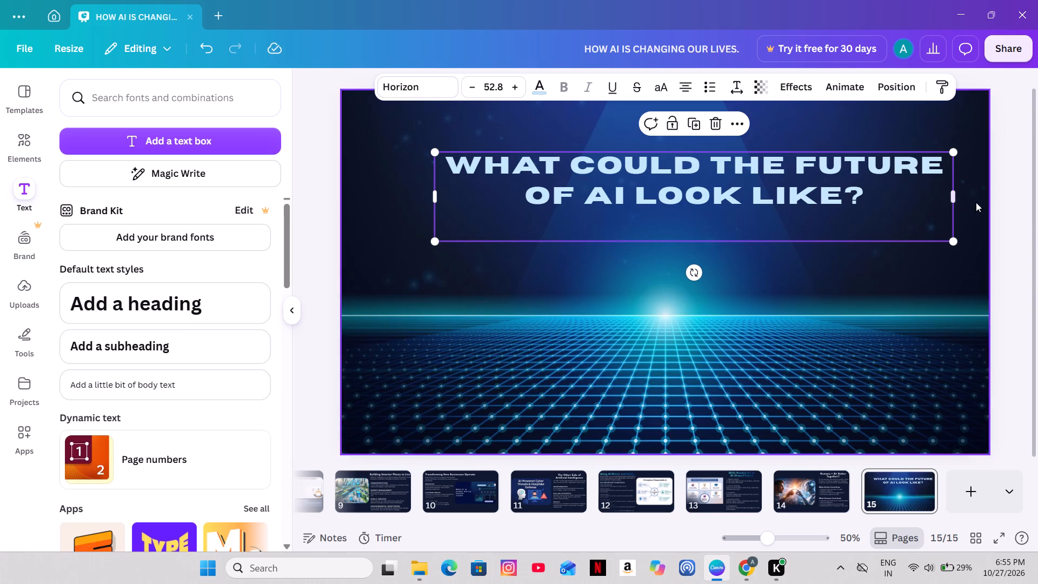
{"action": "left_click", "coordinate": [1016, 196]}
Reposition the two-line heading near the horizontal centre of page 15, just above the glowing horizon.
{"action": "left_click_drag", "start_coordinate": [787, 225], "coordinate": [746, 231]}
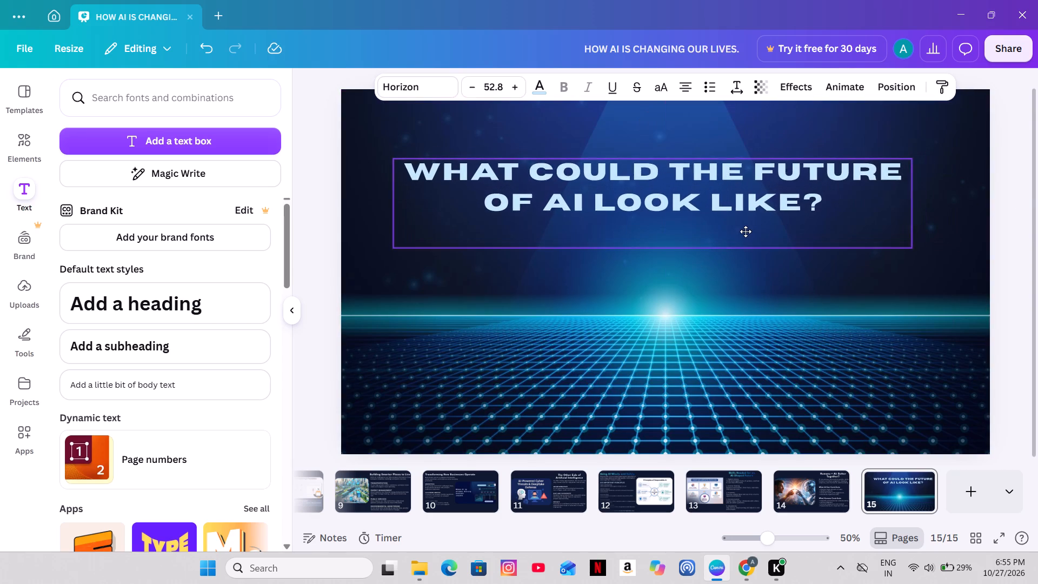
{"action": "left_click_drag", "start_coordinate": [746, 231], "coordinate": [753, 233]}
{"action": "left_click", "coordinate": [1016, 228]}
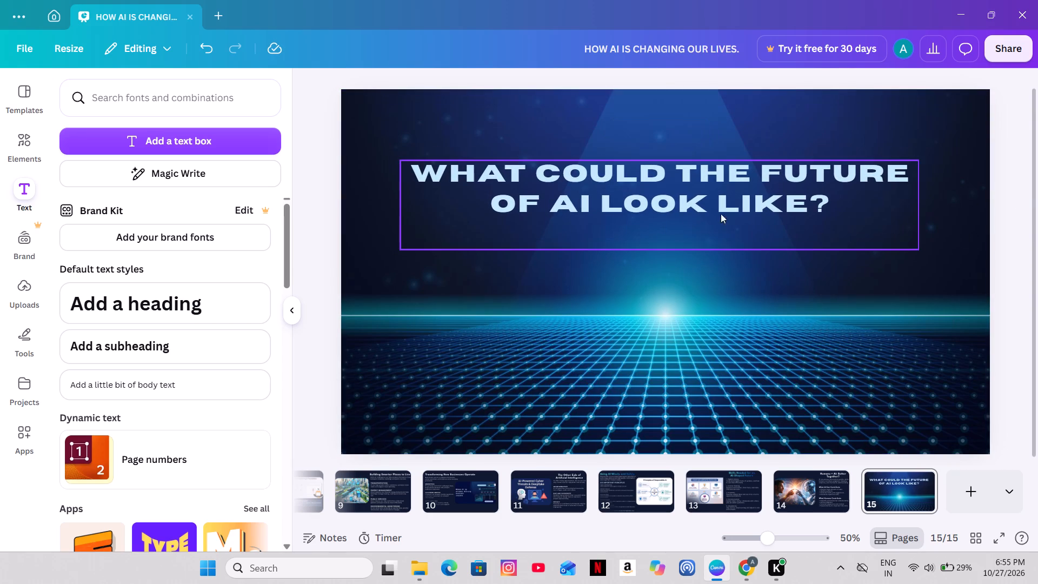
{"action": "left_click", "coordinate": [684, 215]}
{"action": "key", "text": "Down"}
{"action": "key", "text": "Down"}
{"action": "key", "text": "Down"}
{"action": "key", "text": "Down"}
{"action": "key", "text": "Down"}
{"action": "key", "text": "Down"}
{"action": "key", "text": "Down"}
{"action": "key", "text": "Down"}
{"action": "key", "text": "Down"}
{"action": "key", "text": "Down"}
{"action": "key", "text": "Down"}
{"action": "key", "text": "Down"}
{"action": "key", "text": "Down"}
{"action": "key", "text": "Down"}
{"action": "key", "text": "Down"}
{"action": "key", "text": "Down"}
{"action": "key", "text": "Down"}
{"action": "key", "text": "Down"}
{"action": "key", "text": "Down"}
{"action": "key", "text": "Down"}
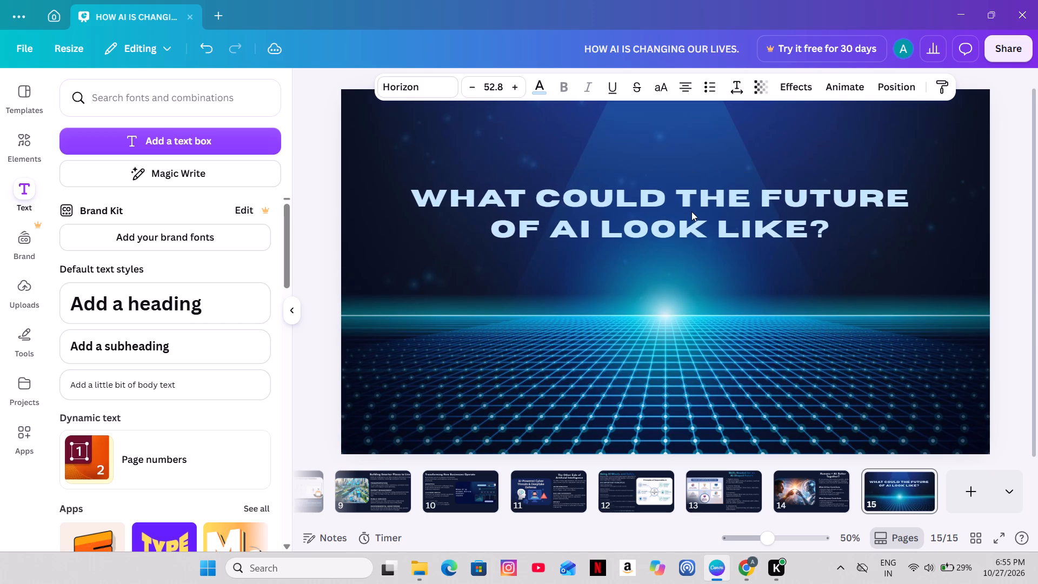
{"action": "left_click", "coordinate": [1037, 237]}
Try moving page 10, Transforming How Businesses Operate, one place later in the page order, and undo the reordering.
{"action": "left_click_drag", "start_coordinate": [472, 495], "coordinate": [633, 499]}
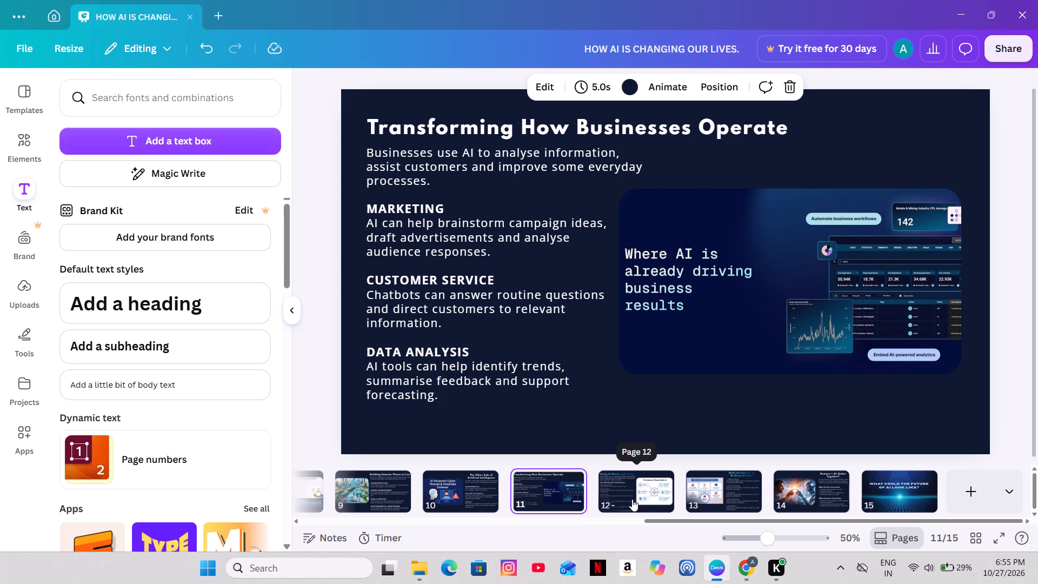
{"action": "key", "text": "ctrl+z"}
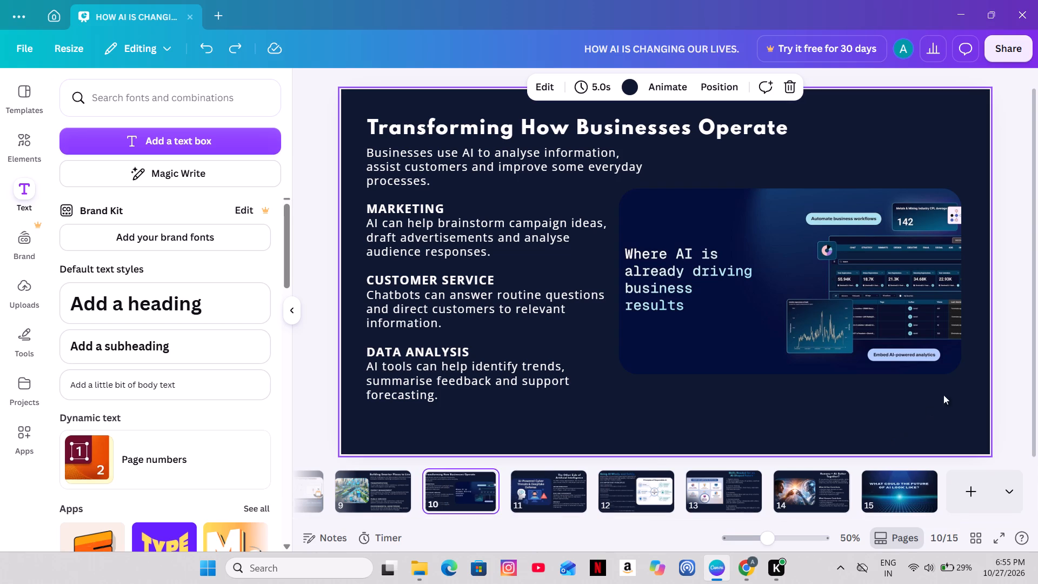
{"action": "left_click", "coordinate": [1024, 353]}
Review the presentation's pages in order from page 1 through page 8, checking their text and images.
{"action": "scroll", "coordinate": [372, 496], "scroll_direction": "up", "scroll_amount": 1}
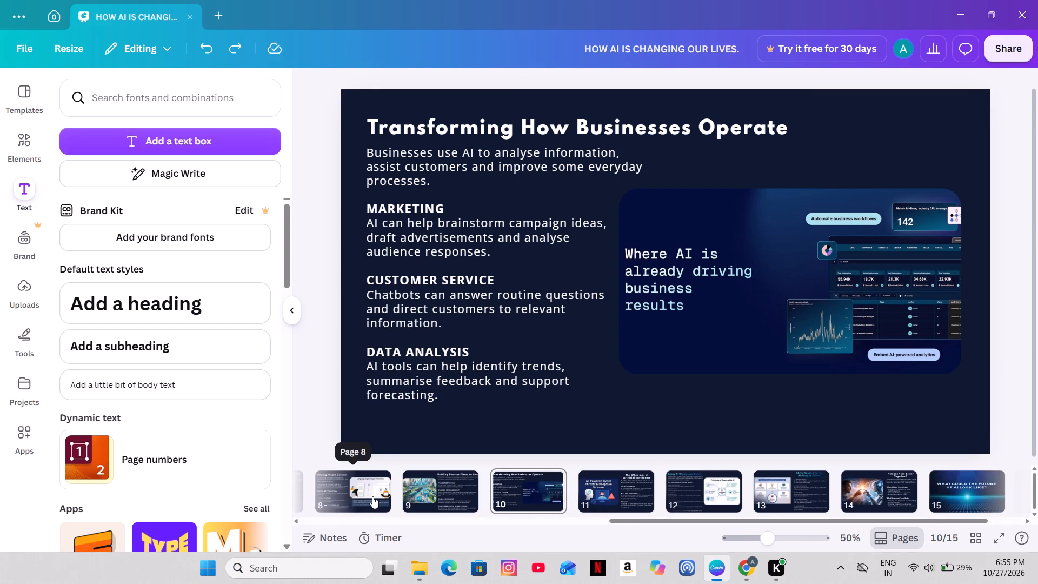
{"action": "scroll", "coordinate": [372, 496], "scroll_direction": "up", "scroll_amount": 12, "text": "ctrl"}
{"action": "scroll", "coordinate": [373, 496], "scroll_direction": "up", "scroll_amount": 14}
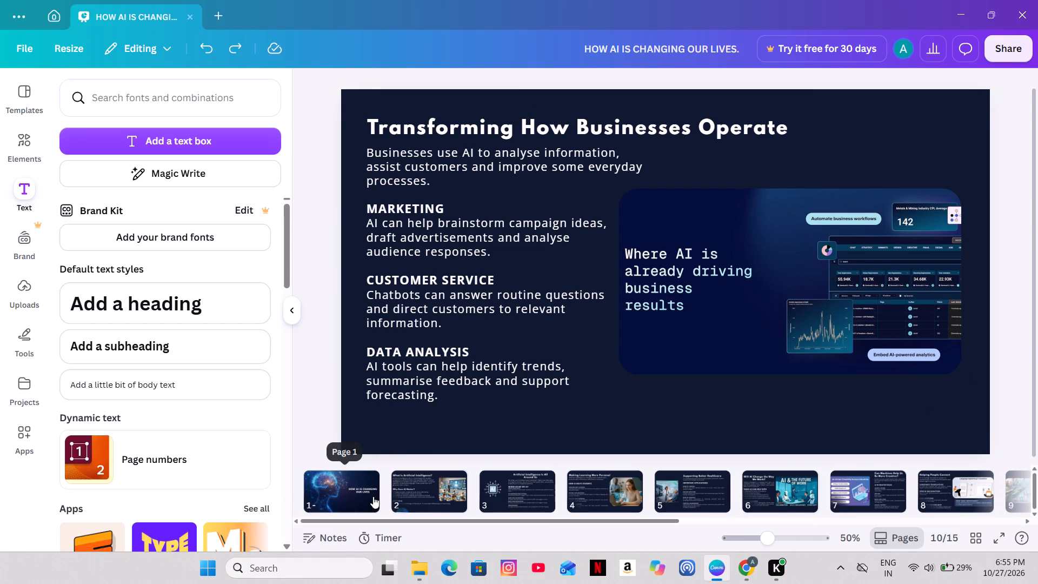
{"action": "scroll", "coordinate": [373, 496], "scroll_direction": "up", "scroll_amount": 2}
{"action": "left_click", "coordinate": [350, 495]}
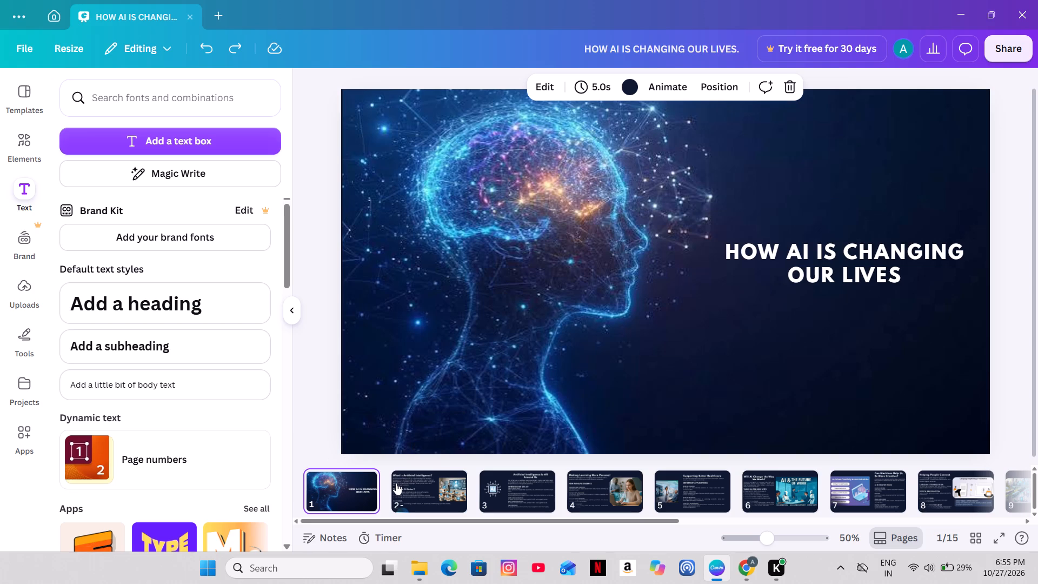
{"action": "key", "text": "Right"}
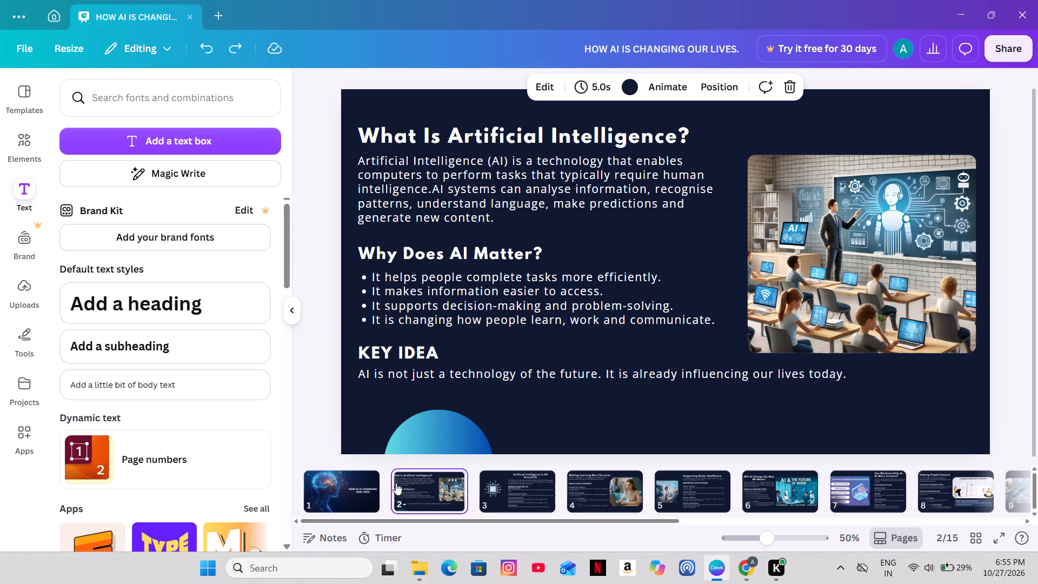
{"action": "key", "text": "Right"}
{"action": "key", "text": "Right"}
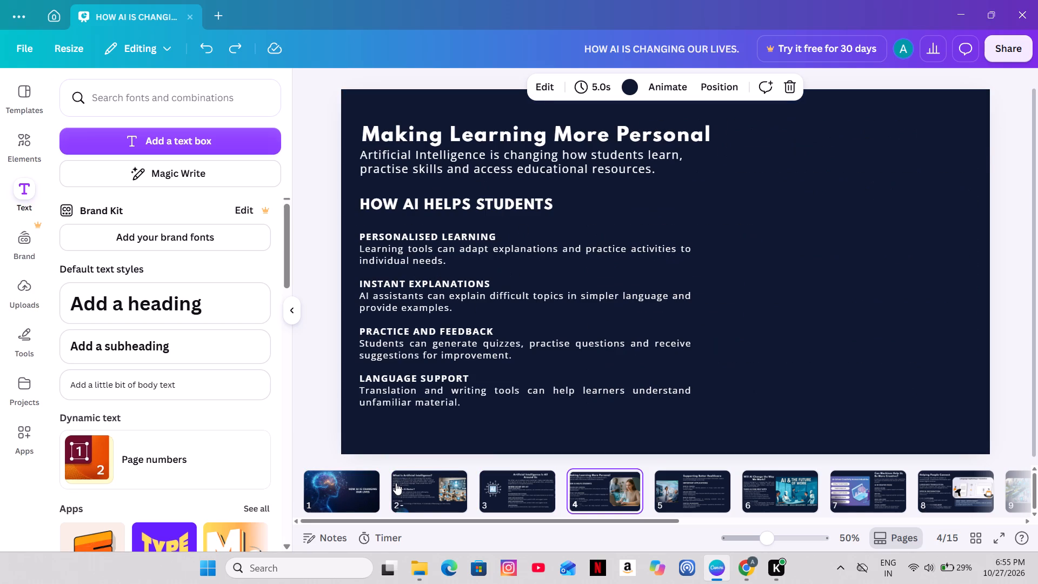
{"action": "key", "text": "Right"}
{"action": "key", "text": "Right"}
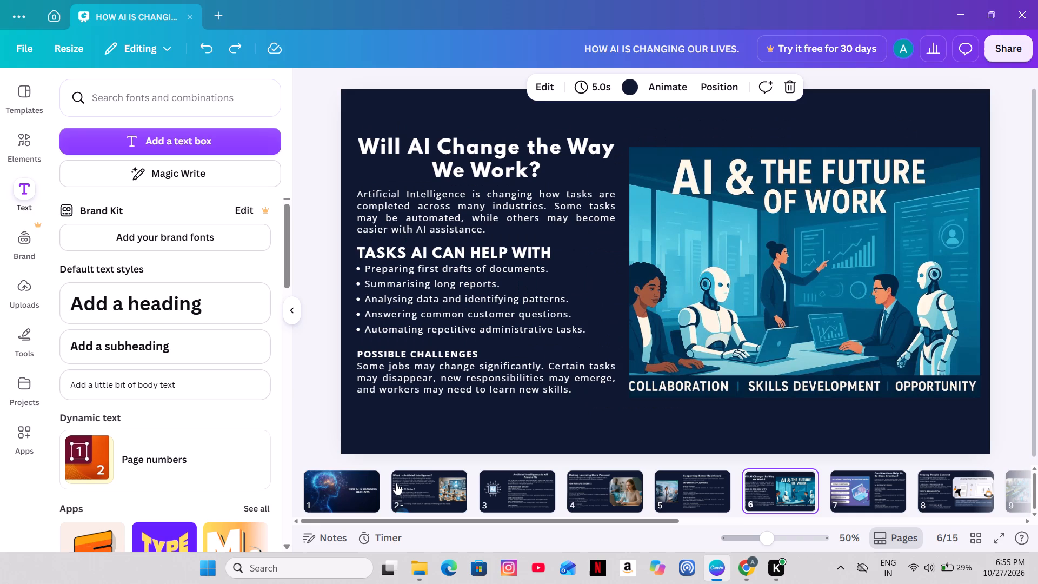
{"action": "key", "text": "Right"}
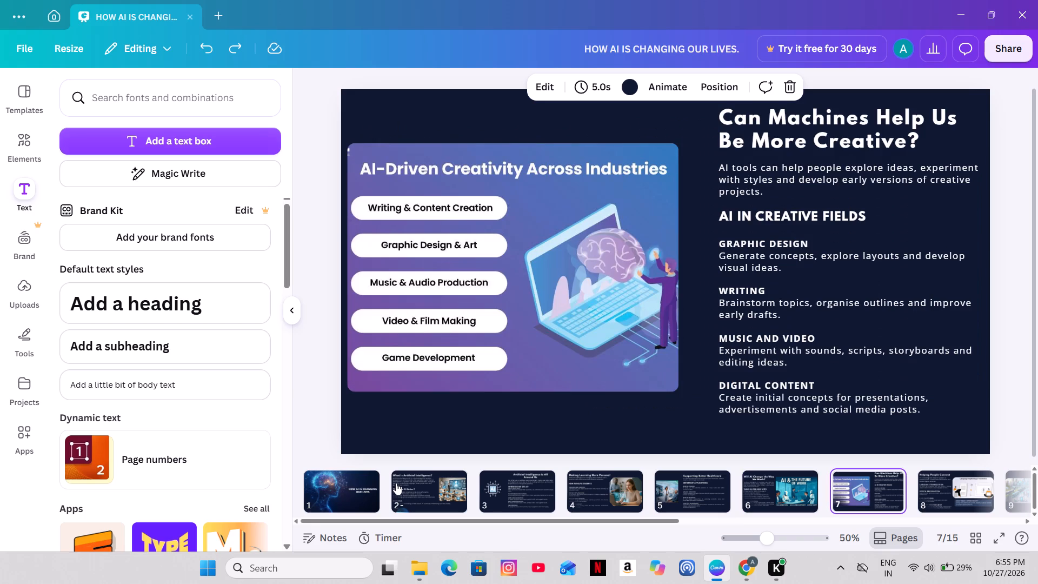
{"action": "key", "text": "Right"}
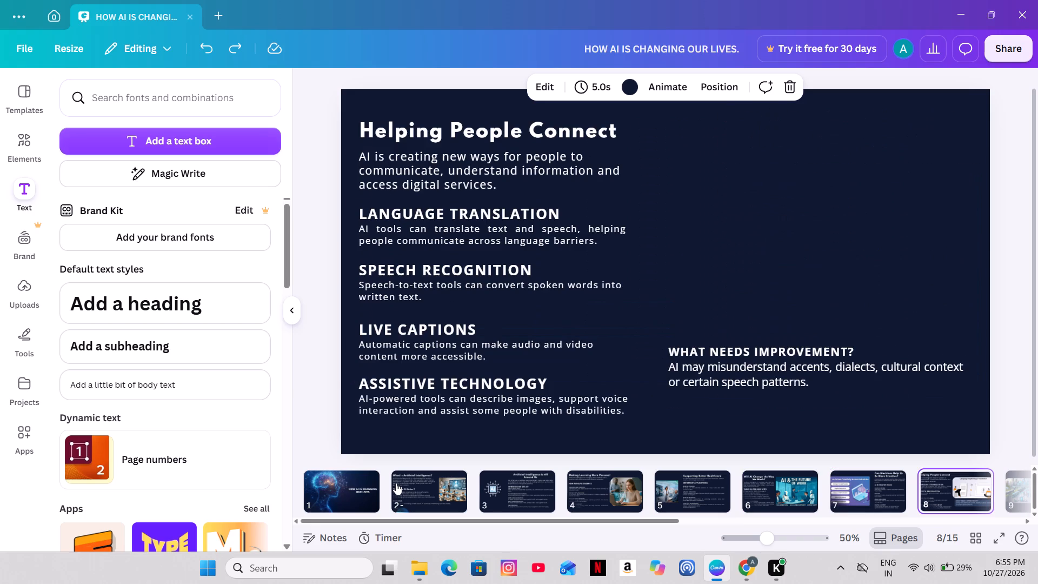
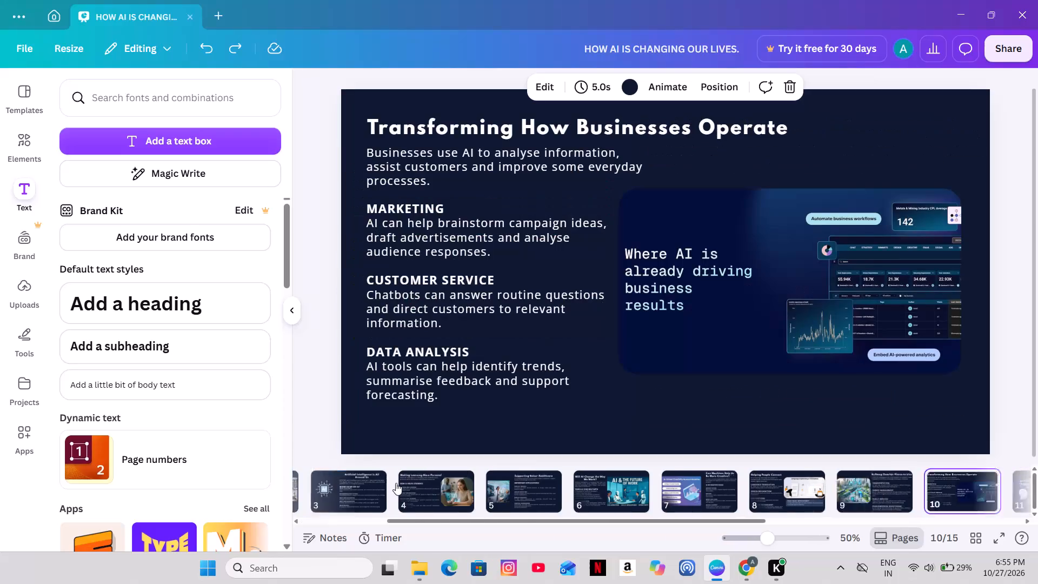
Review the presentation's remaining pages in order from page 11 through page 15, checking their text and images.
{"action": "key", "text": "Right"}
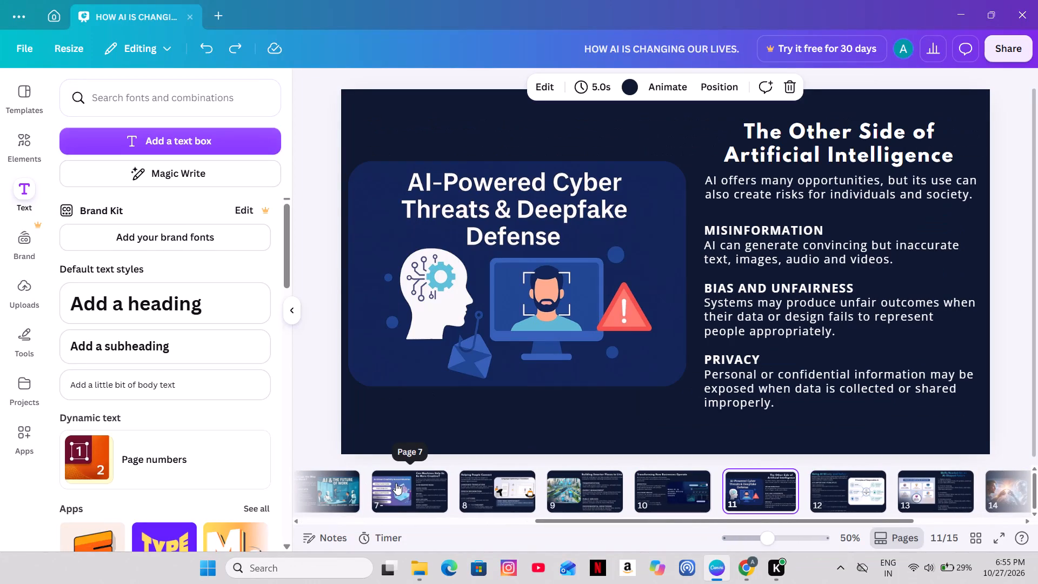
{"action": "key", "text": "Right"}
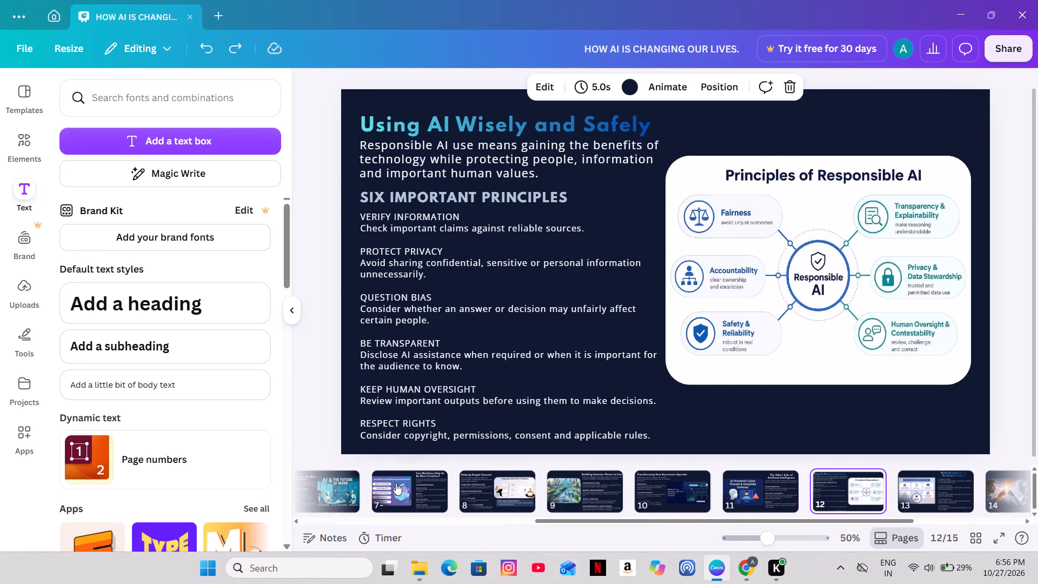
{"action": "key", "text": "Right"}
{"action": "key", "text": "Right"}
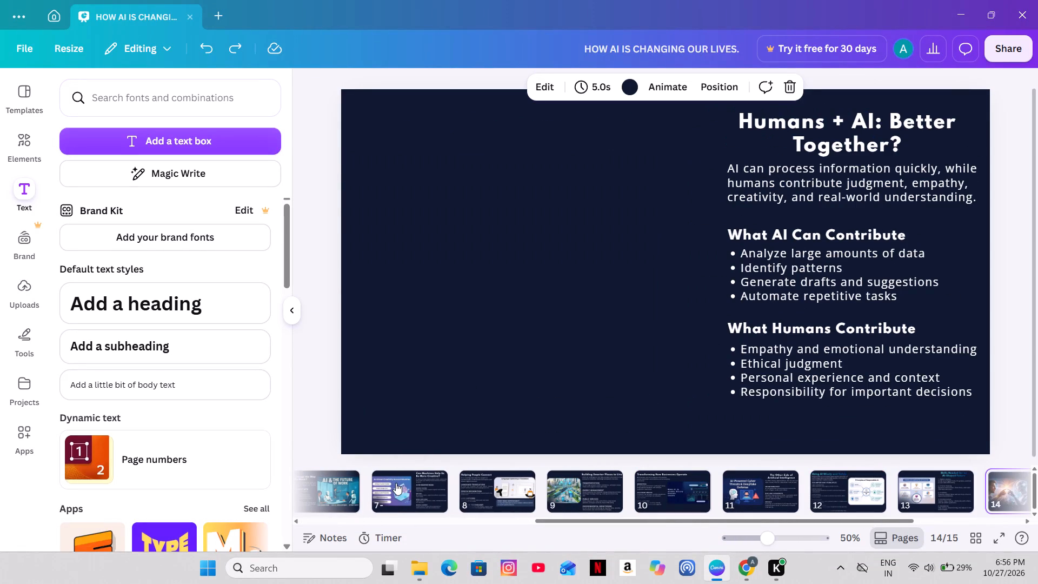
{"action": "key", "text": "Right"}
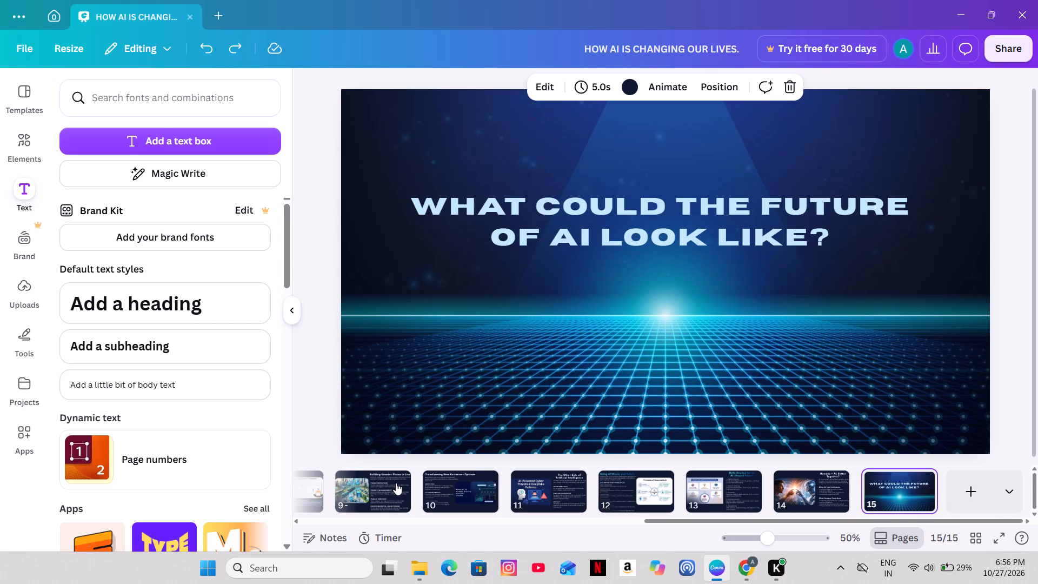
Add a new blank page after page 15 at the end of the presentation.
{"action": "left_click", "coordinate": [968, 499]}
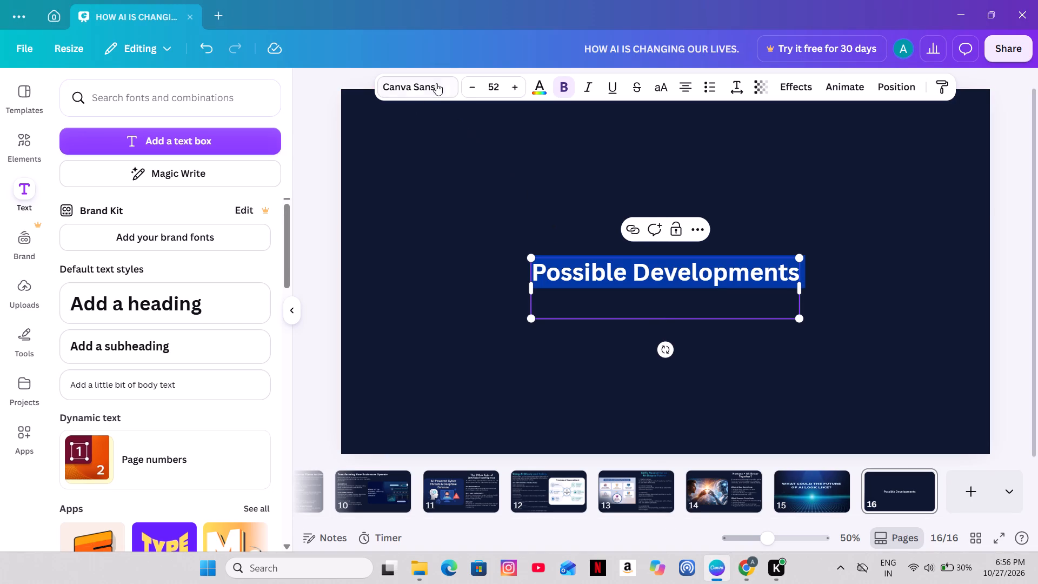
{"action": "left_click", "coordinate": [442, 83]}
{"action": "scroll", "coordinate": [182, 274], "scroll_direction": "up", "scroll_amount": 13}
{"action": "scroll", "coordinate": [188, 252], "scroll_direction": "up", "scroll_amount": 20}
{"action": "scroll", "coordinate": [188, 252], "scroll_direction": "up", "scroll_amount": 1}
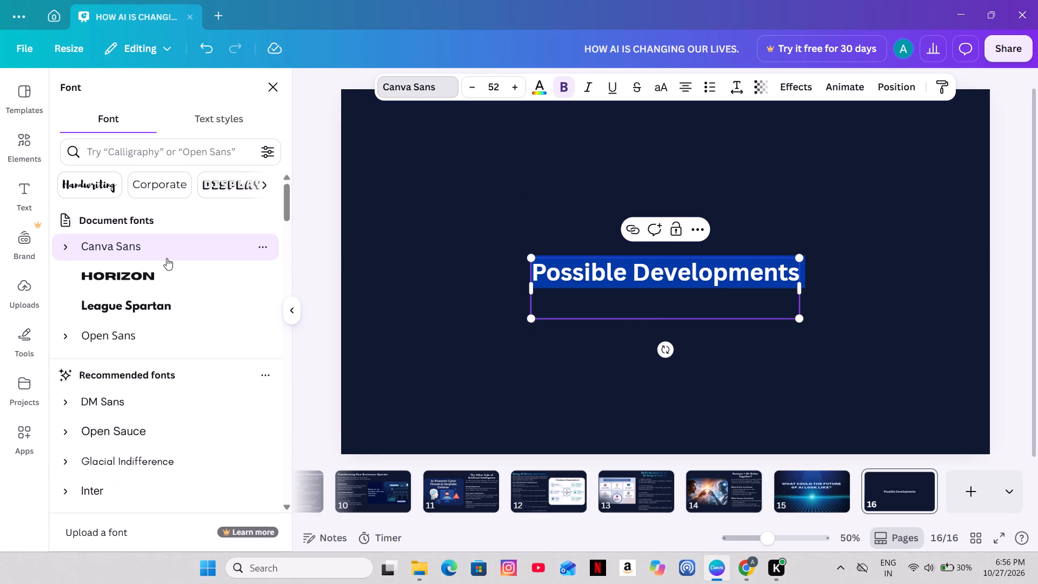
{"action": "left_click", "coordinate": [157, 305]}
{"action": "triple_click", "coordinate": [469, 87]}
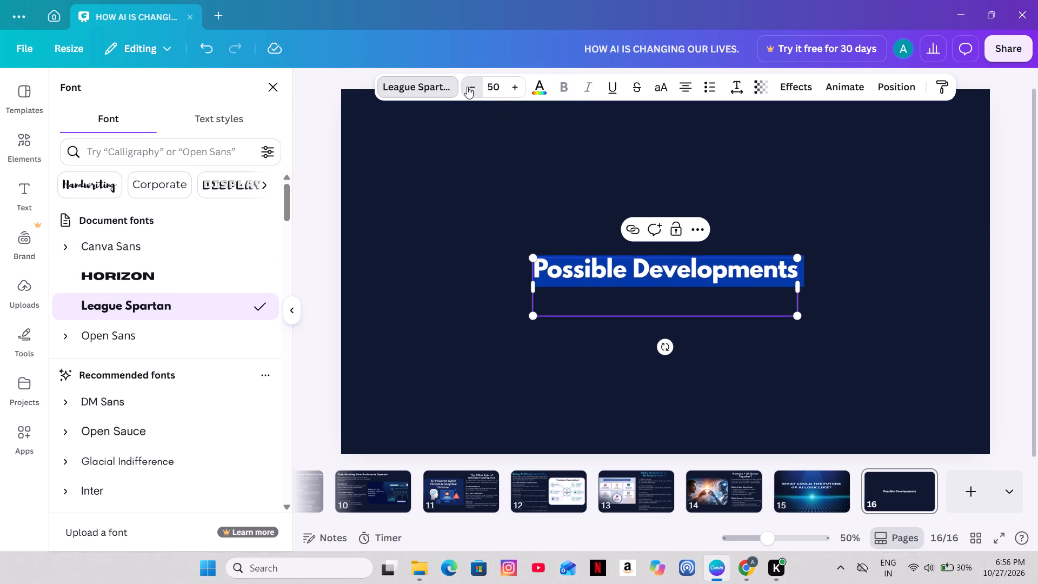
{"action": "triple_click", "coordinate": [466, 87]}
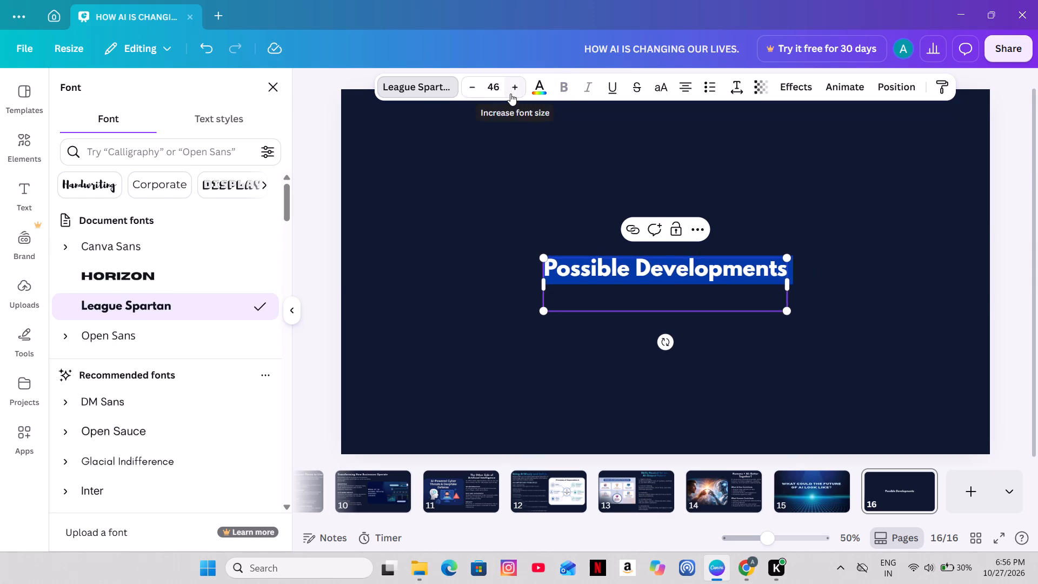
{"action": "left_click", "coordinate": [510, 94]}
{"action": "left_click", "coordinate": [510, 94]}
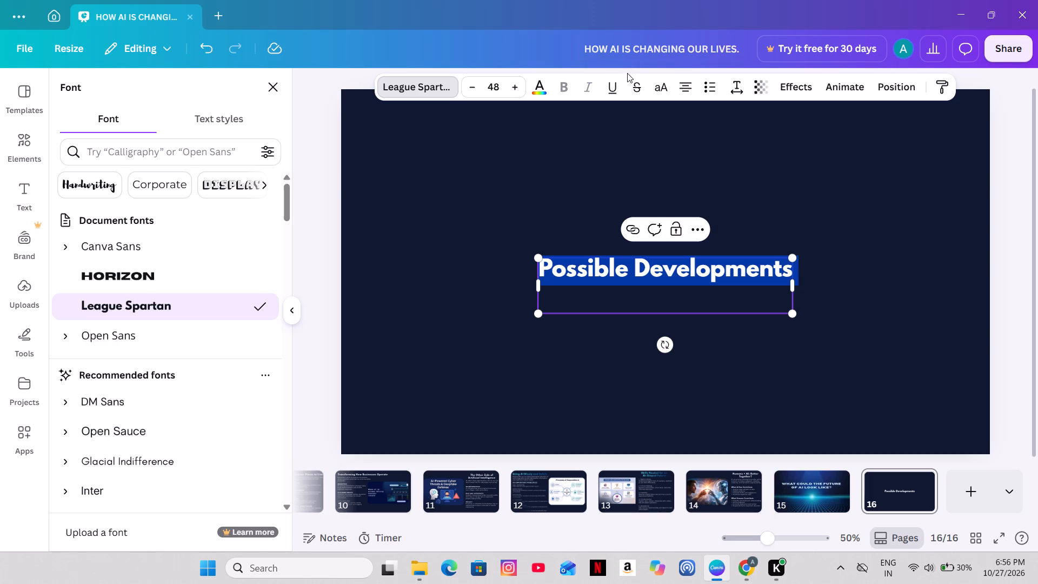
{"action": "left_click", "coordinate": [1018, 195]}
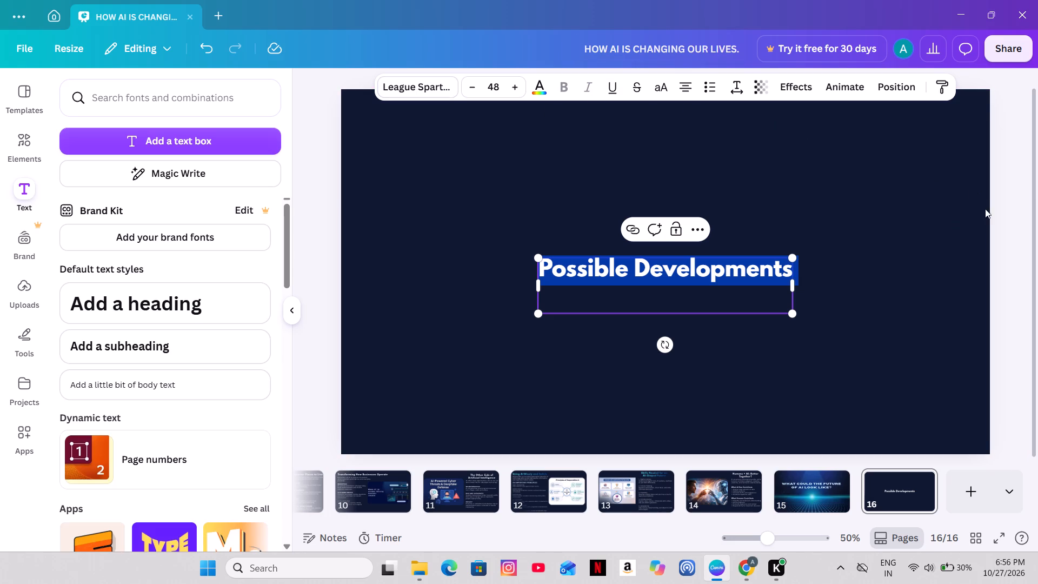
{"action": "left_click_drag", "start_coordinate": [996, 207], "coordinate": [990, 207]}
Move the Possible Developments subheading to the upper-left corner of page 16, close to the page's top edge.
{"action": "left_click", "coordinate": [617, 275]}
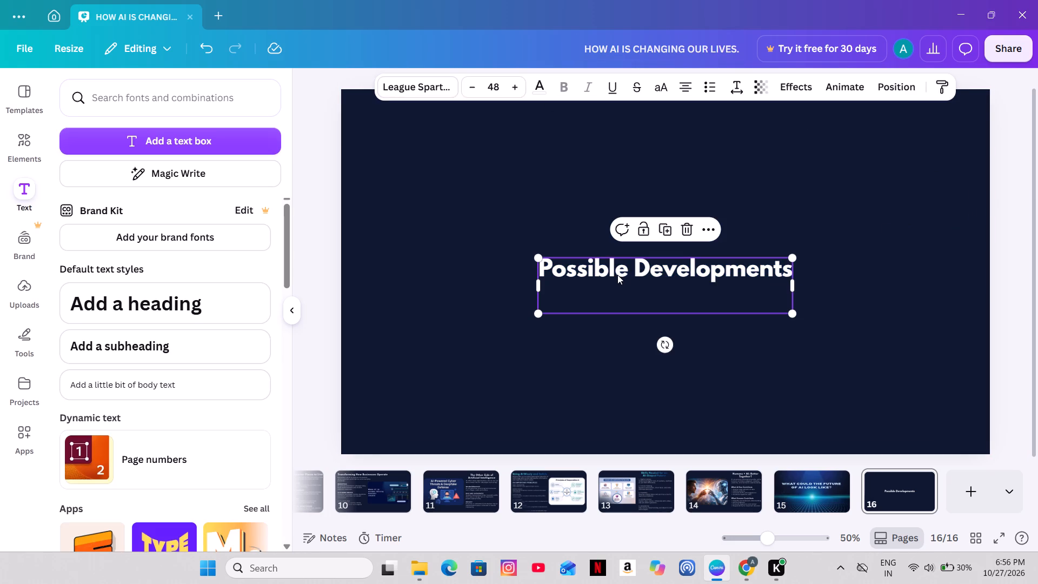
{"action": "left_click_drag", "start_coordinate": [617, 275], "coordinate": [481, 152]}
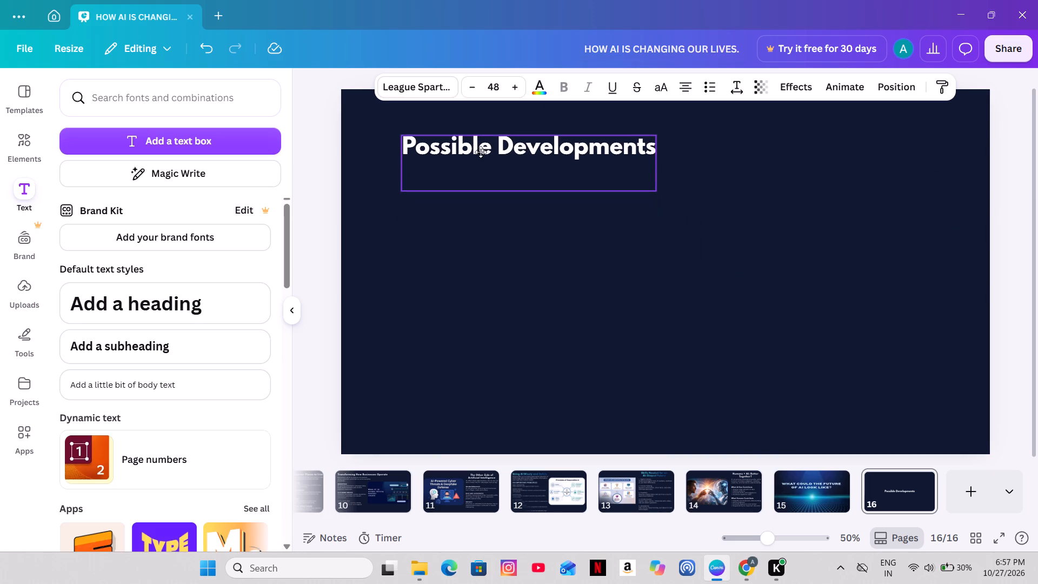
{"action": "left_click_drag", "start_coordinate": [481, 152], "coordinate": [723, 140]}
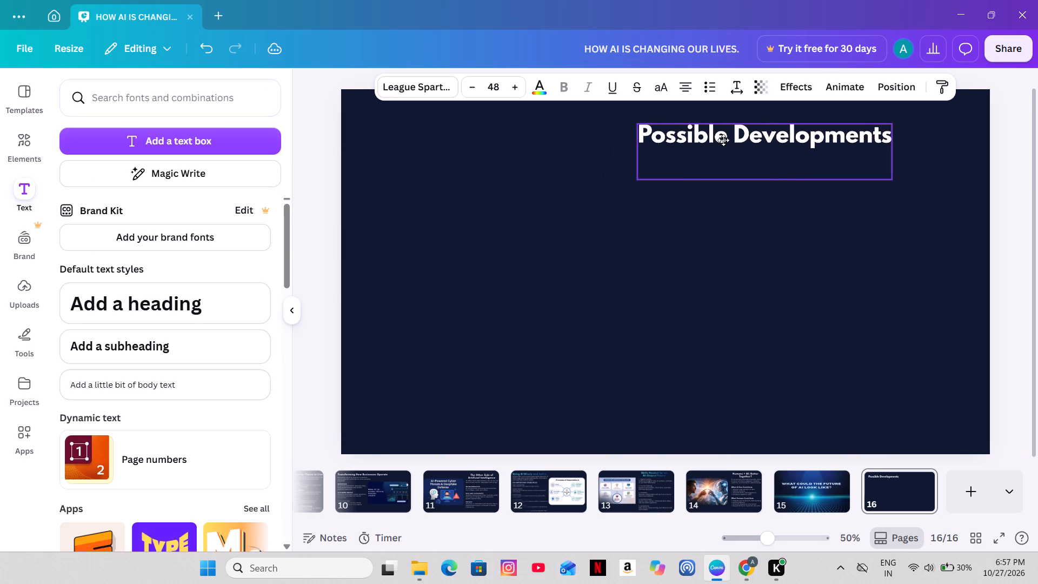
{"action": "left_click_drag", "start_coordinate": [723, 140], "coordinate": [457, 137]}
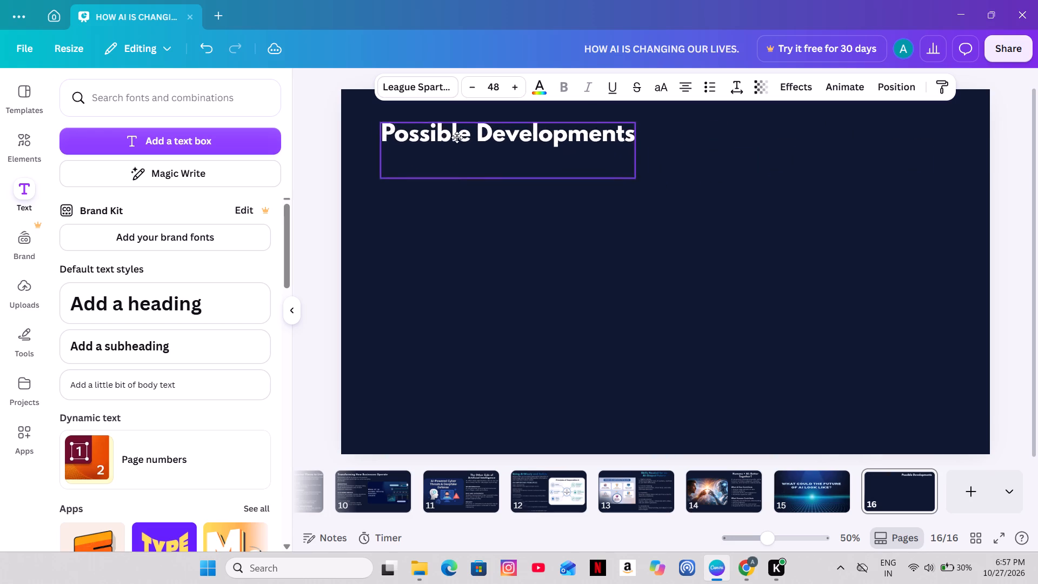
{"action": "left_click_drag", "start_coordinate": [457, 137], "coordinate": [445, 121]}
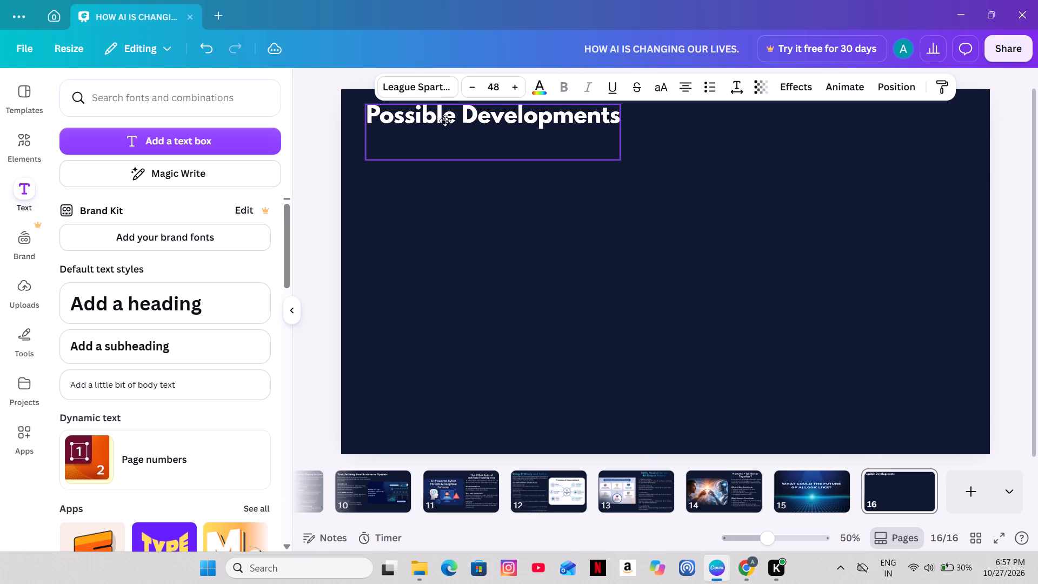
{"action": "left_click_drag", "start_coordinate": [445, 121], "coordinate": [442, 118]}
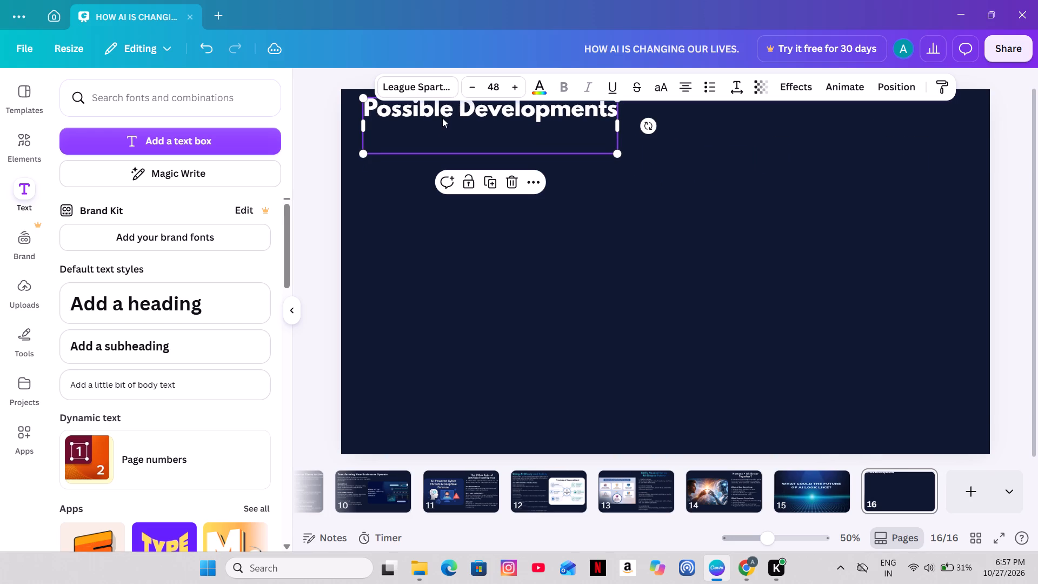
{"action": "left_click", "coordinate": [1019, 179]}
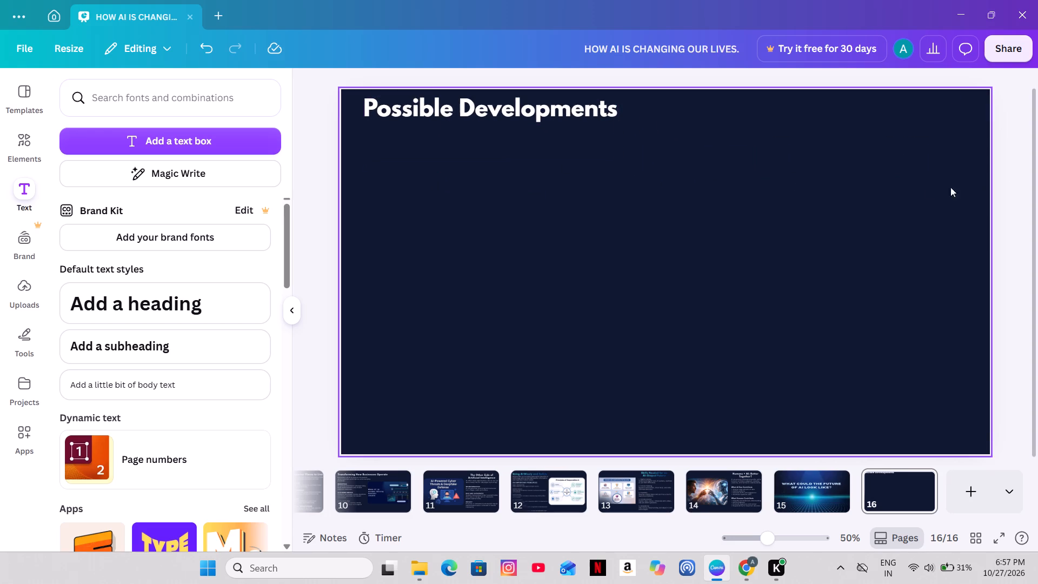
Nudge the Possible Developments subheading down and slightly right to leave a margin below the top edge of page 16.
{"action": "left_click", "coordinate": [460, 97]}
{"action": "key", "text": "Down"}
{"action": "key", "text": "Down"}
{"action": "key", "text": "Down"}
{"action": "key", "text": "Down"}
{"action": "key", "text": "Down"}
{"action": "key", "text": "Down"}
{"action": "key", "text": "Down"}
{"action": "key", "text": "Down"}
{"action": "key", "text": "Down"}
{"action": "key", "text": "Down"}
{"action": "key", "text": "Down"}
{"action": "key", "text": "Down"}
{"action": "key", "text": "Down"}
{"action": "key", "text": "Down"}
{"action": "key", "text": "Down"}
{"action": "key", "text": "Down"}
{"action": "key", "text": "Down"}
{"action": "key", "text": "Down"}
{"action": "key", "text": "Down"}
{"action": "key", "text": "Down"}
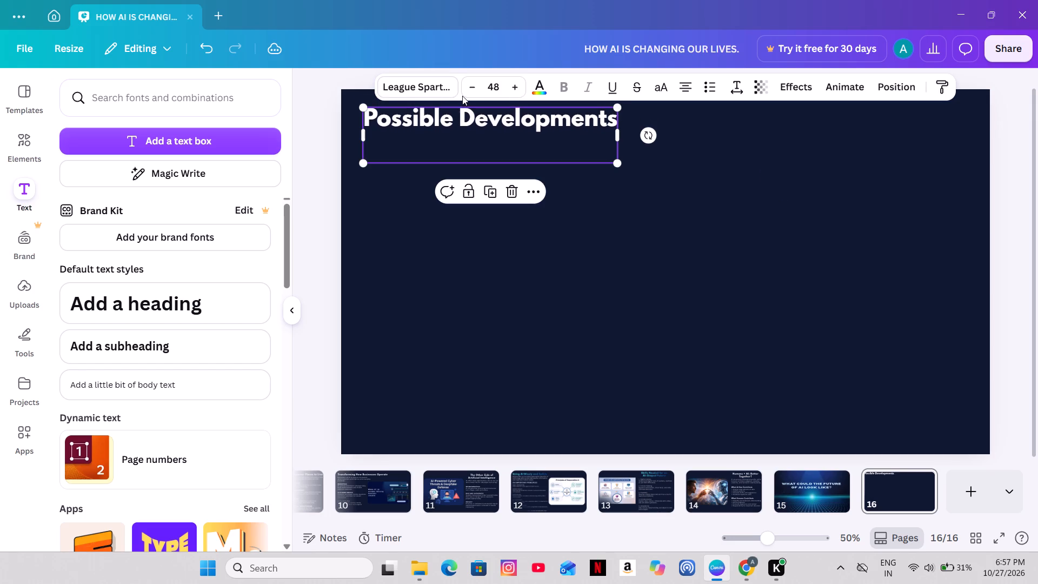
{"action": "key", "text": "Right"}
{"action": "key", "text": "Right"}
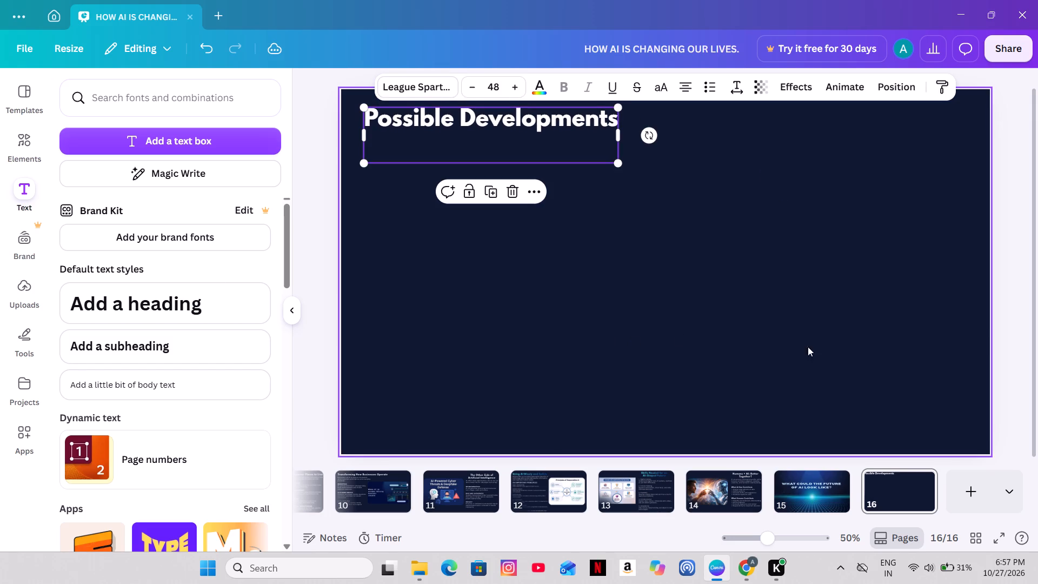
{"action": "left_click", "coordinate": [1015, 298]}
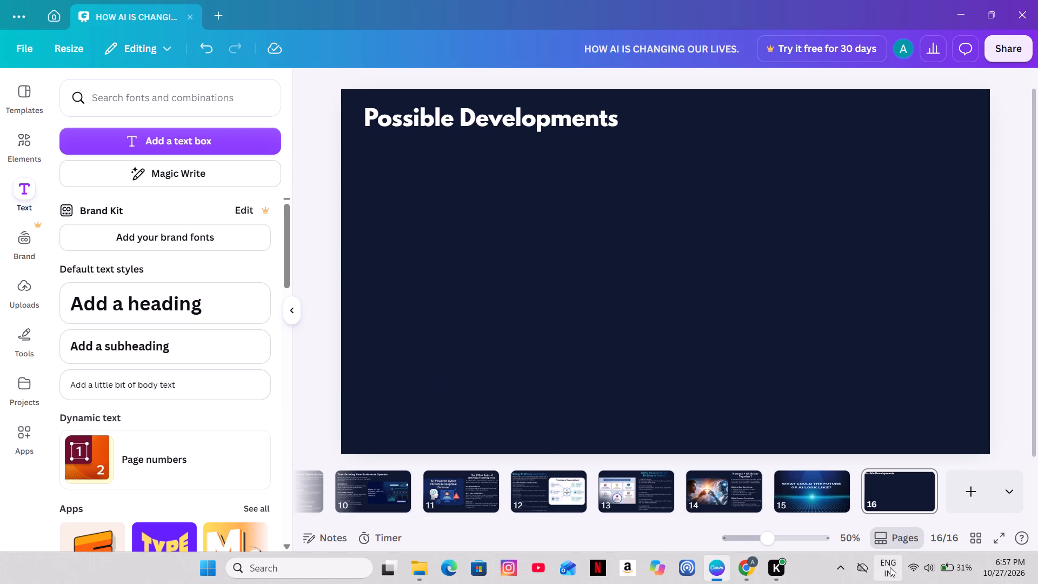
Search the elements library for "future of ai" for page 16 and show all the matching graphics.
{"action": "left_click", "coordinate": [815, 492]}
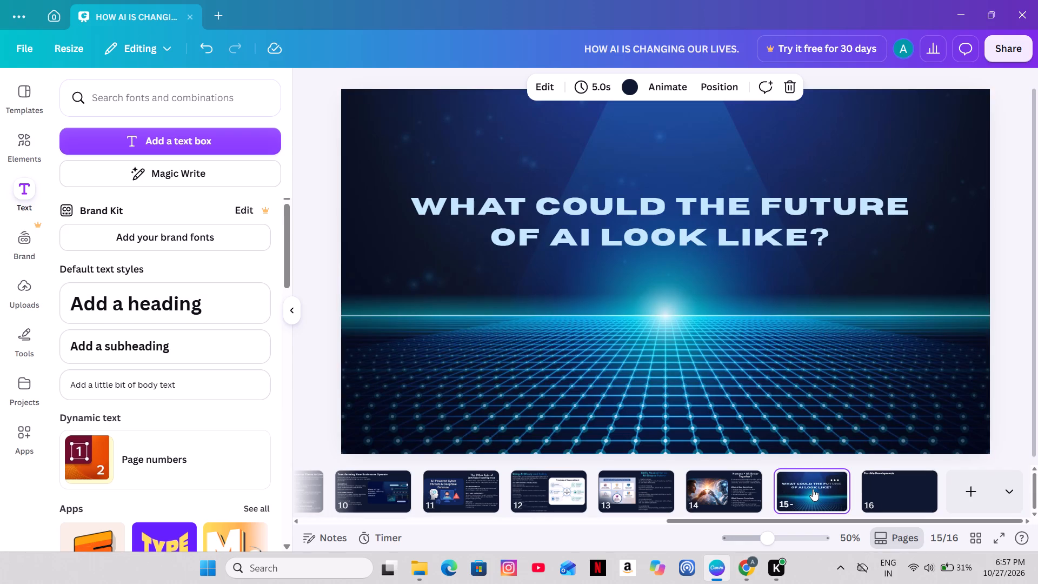
{"action": "left_click", "coordinate": [879, 492]}
{"action": "left_click", "coordinate": [29, 139]}
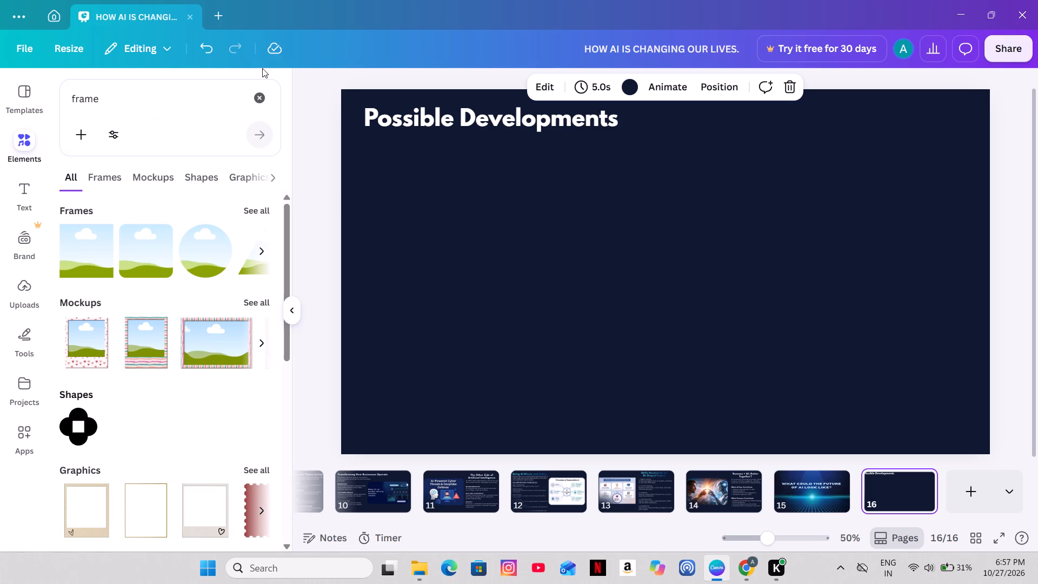
{"action": "left_click", "coordinate": [256, 97]}
{"action": "type", "text": "future"}
{"action": "key", "text": "space"}
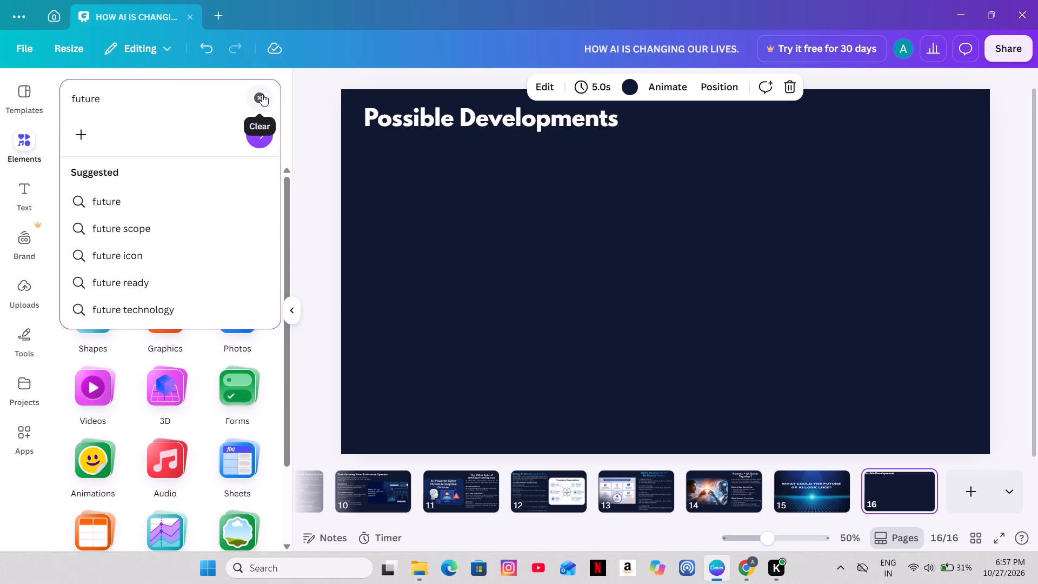
{"action": "type", "text": "od=f"}
{"action": "key", "text": "space"}
{"action": "key", "text": "BackSpace"}
{"action": "key", "text": "BackSpace"}
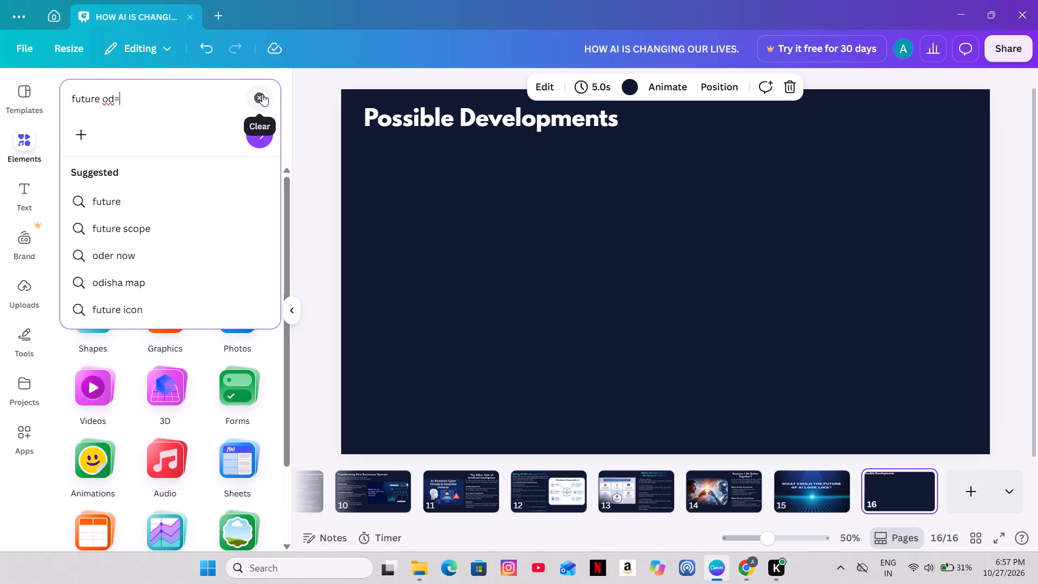
{"action": "key", "text": "BackSpace"}
{"action": "key", "text": "BackSpace"}
{"action": "type", "text": "f ai"}
{"action": "key", "text": "Return"}
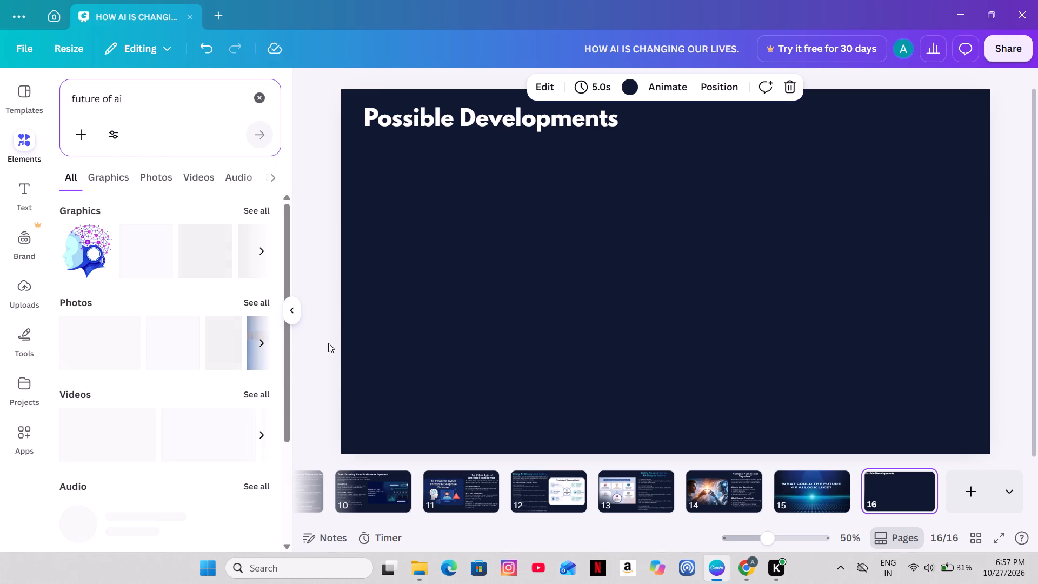
{"action": "left_click", "coordinate": [253, 207]}
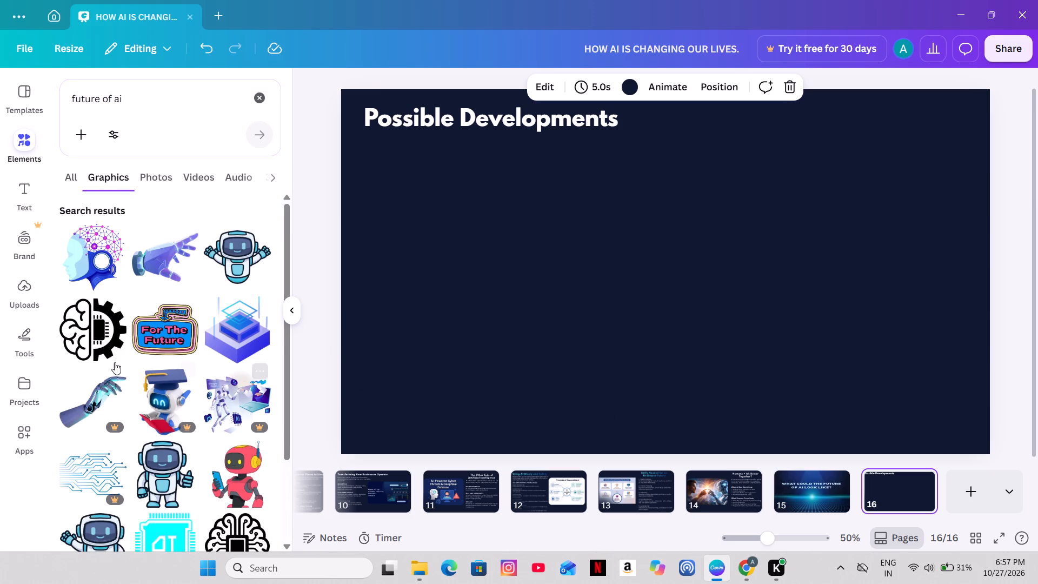
Add the blue AI head graphic with the pink neural network to page 16, enlarge it and place it near the page's right edge.
{"action": "left_click", "coordinate": [86, 248]}
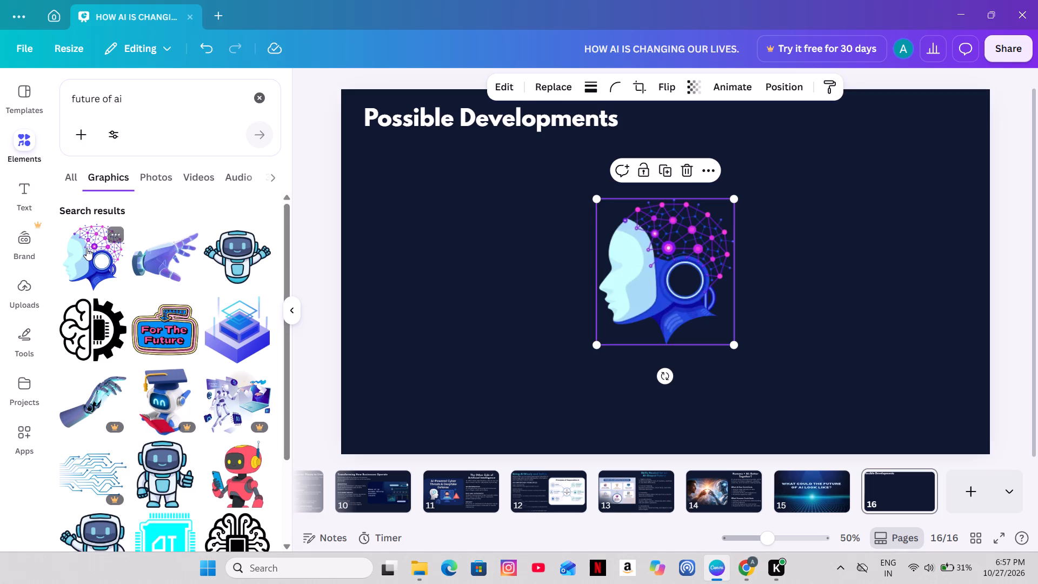
{"action": "left_click_drag", "start_coordinate": [734, 344], "coordinate": [742, 349]}
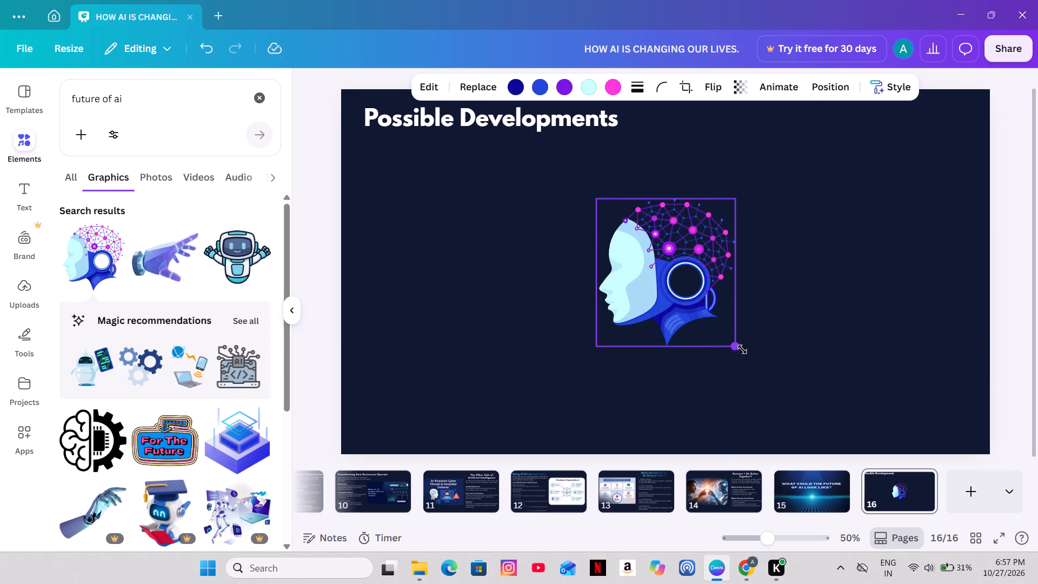
{"action": "left_click_drag", "start_coordinate": [742, 349], "coordinate": [819, 390]}
{"action": "left_click_drag", "start_coordinate": [678, 321], "coordinate": [801, 271]}
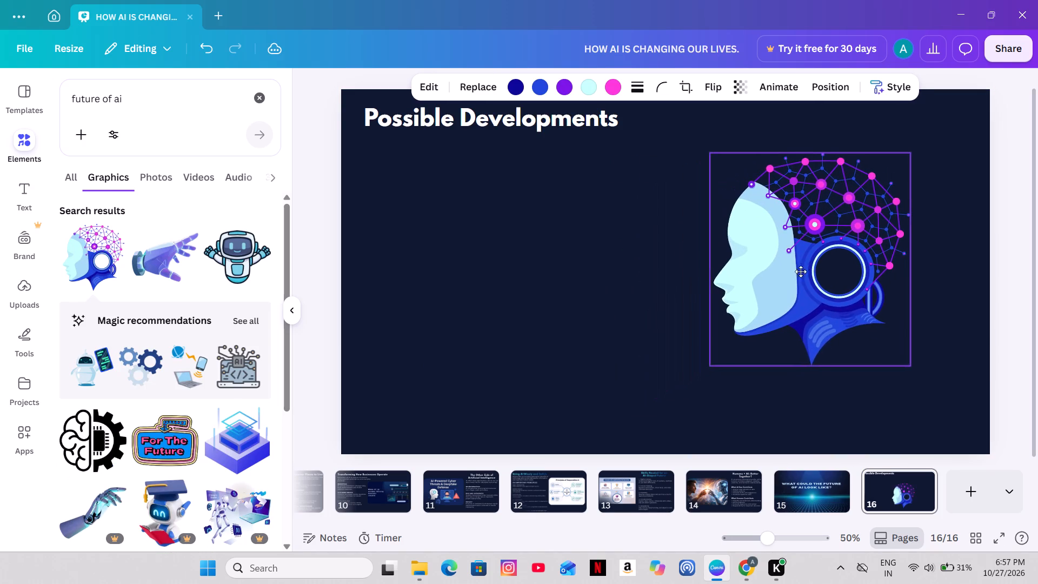
{"action": "left_click_drag", "start_coordinate": [801, 271], "coordinate": [858, 278]}
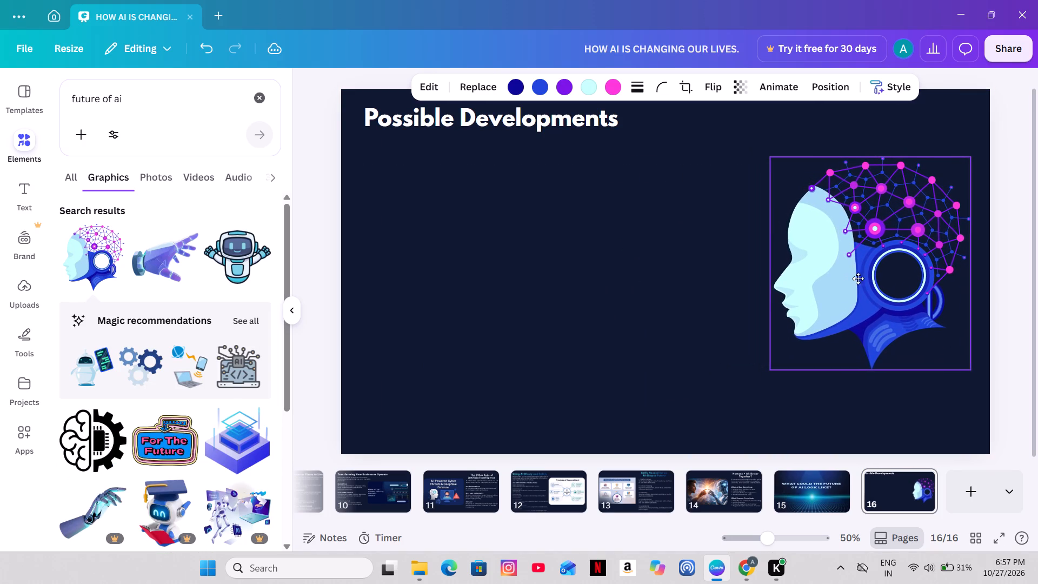
{"action": "left_click_drag", "start_coordinate": [858, 278], "coordinate": [859, 278]}
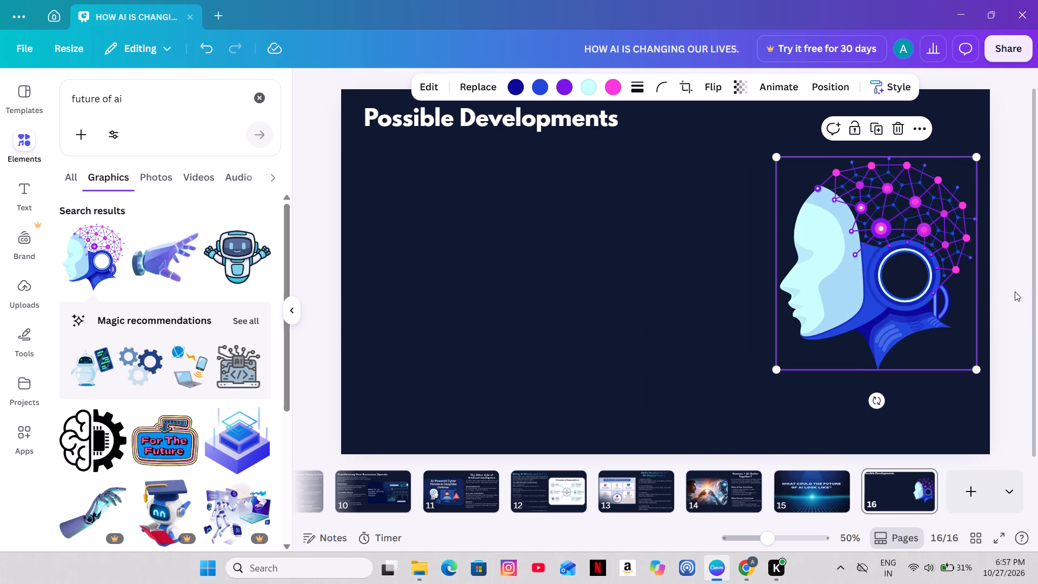
{"action": "left_click", "coordinate": [1015, 291]}
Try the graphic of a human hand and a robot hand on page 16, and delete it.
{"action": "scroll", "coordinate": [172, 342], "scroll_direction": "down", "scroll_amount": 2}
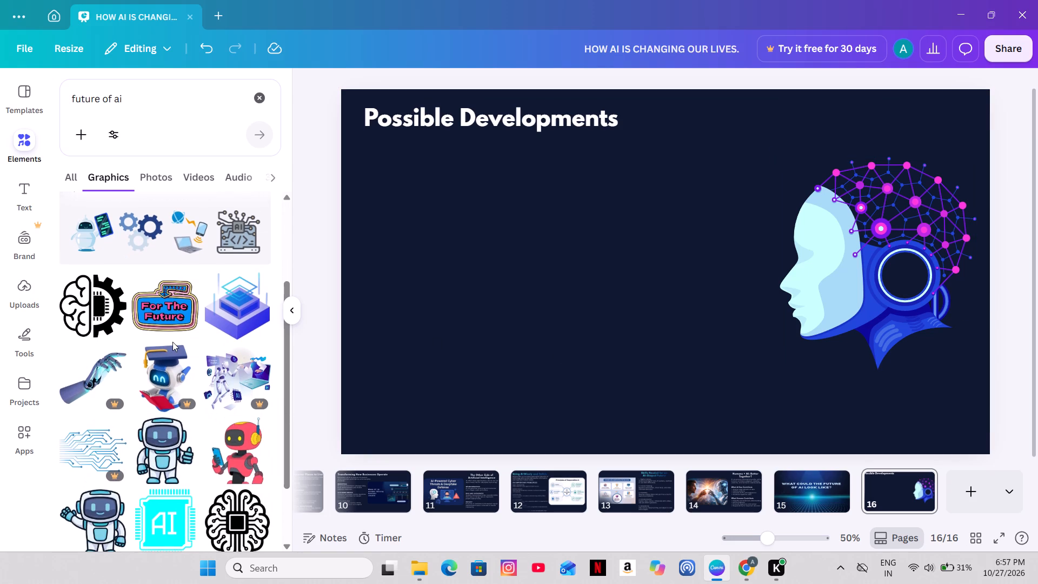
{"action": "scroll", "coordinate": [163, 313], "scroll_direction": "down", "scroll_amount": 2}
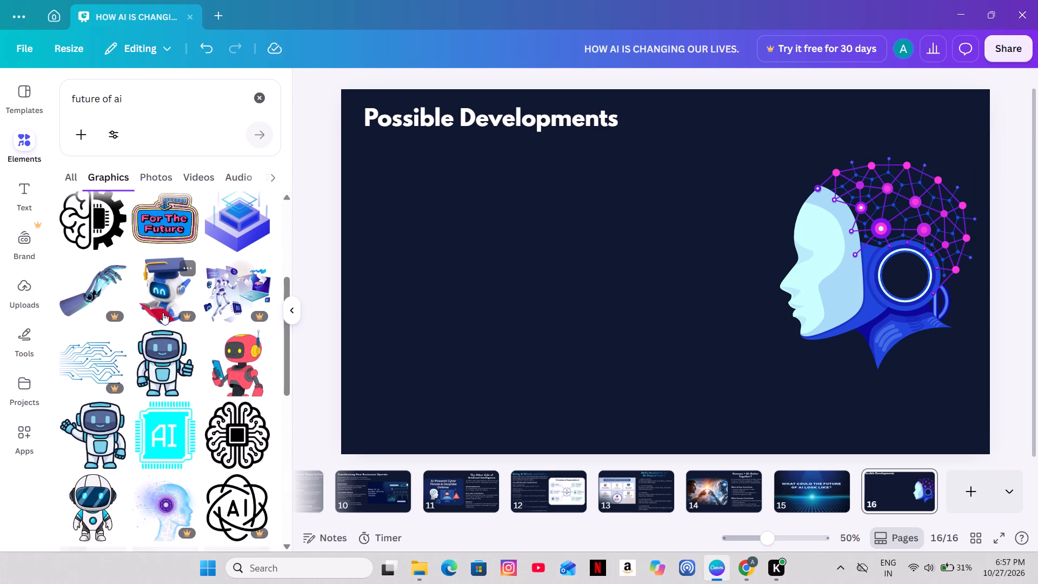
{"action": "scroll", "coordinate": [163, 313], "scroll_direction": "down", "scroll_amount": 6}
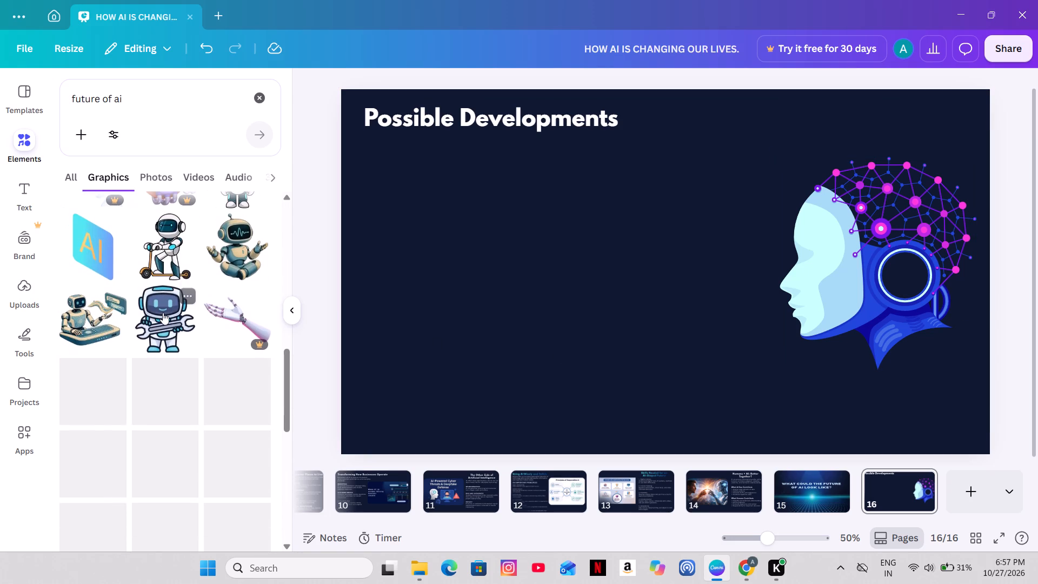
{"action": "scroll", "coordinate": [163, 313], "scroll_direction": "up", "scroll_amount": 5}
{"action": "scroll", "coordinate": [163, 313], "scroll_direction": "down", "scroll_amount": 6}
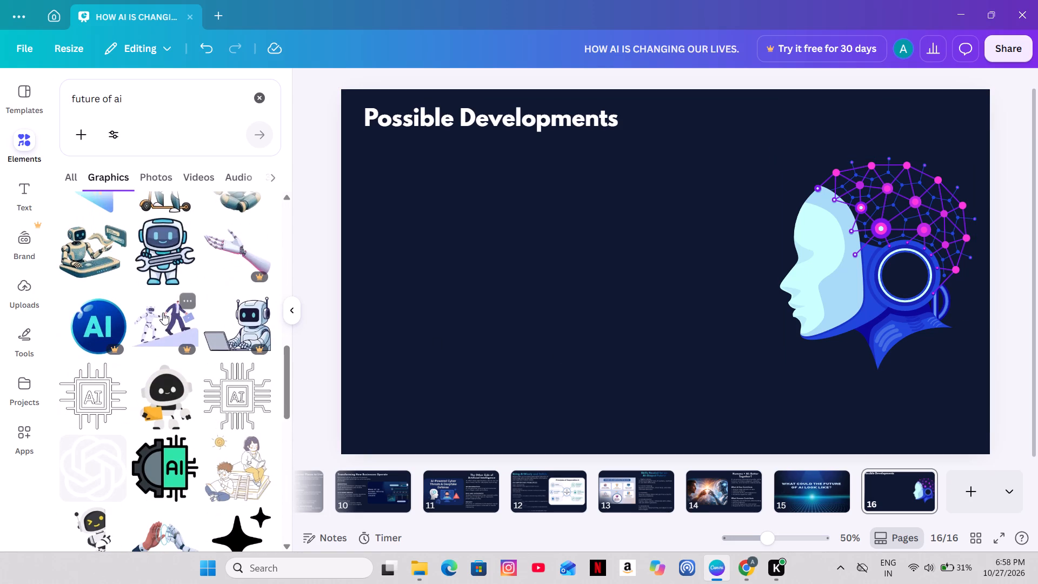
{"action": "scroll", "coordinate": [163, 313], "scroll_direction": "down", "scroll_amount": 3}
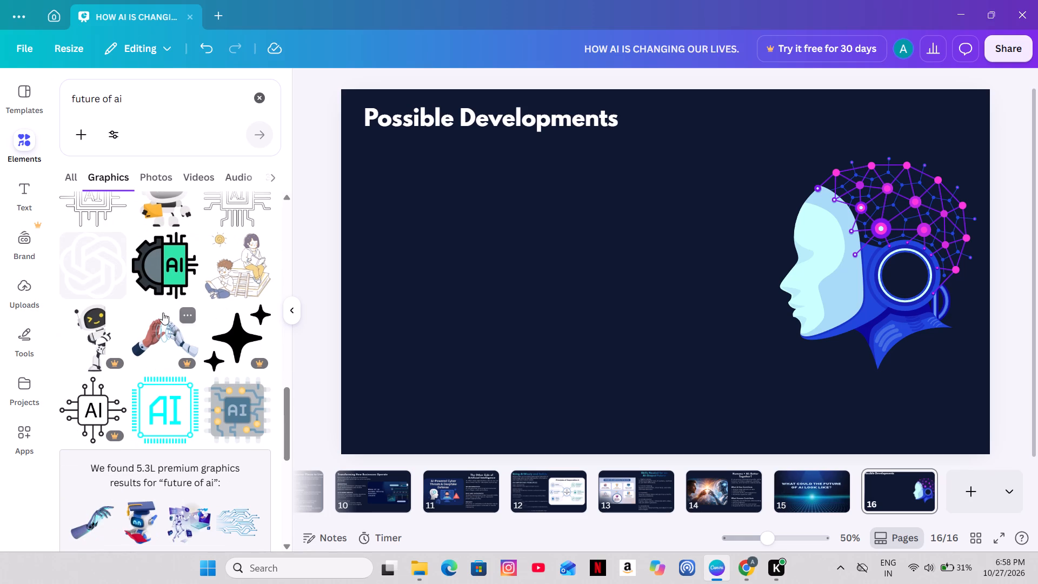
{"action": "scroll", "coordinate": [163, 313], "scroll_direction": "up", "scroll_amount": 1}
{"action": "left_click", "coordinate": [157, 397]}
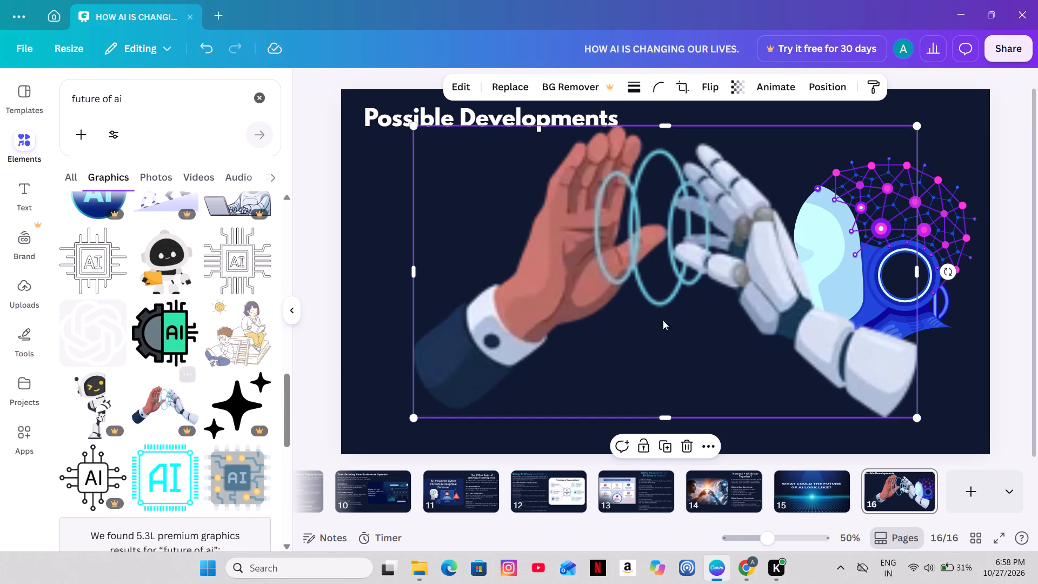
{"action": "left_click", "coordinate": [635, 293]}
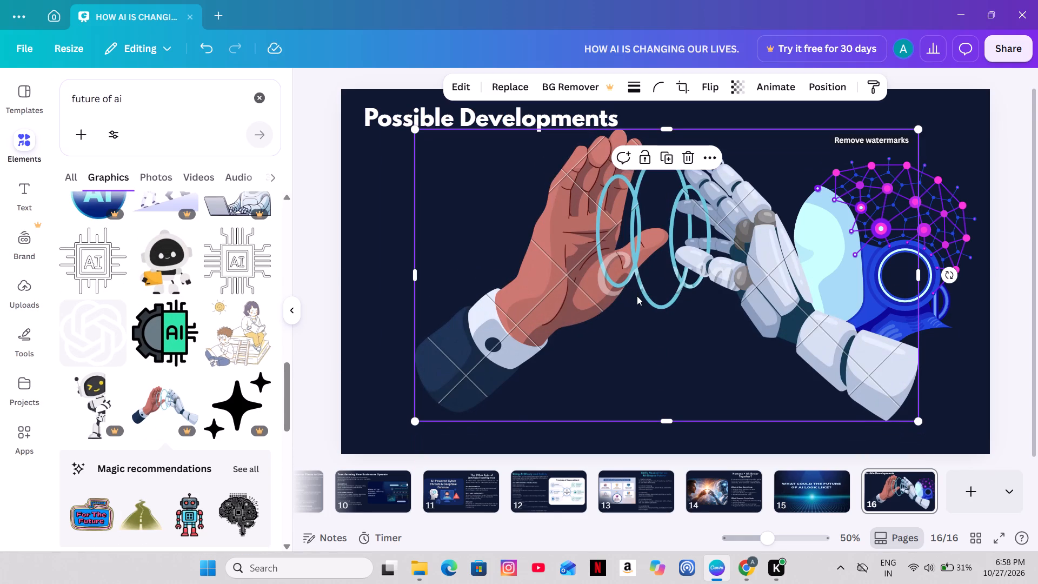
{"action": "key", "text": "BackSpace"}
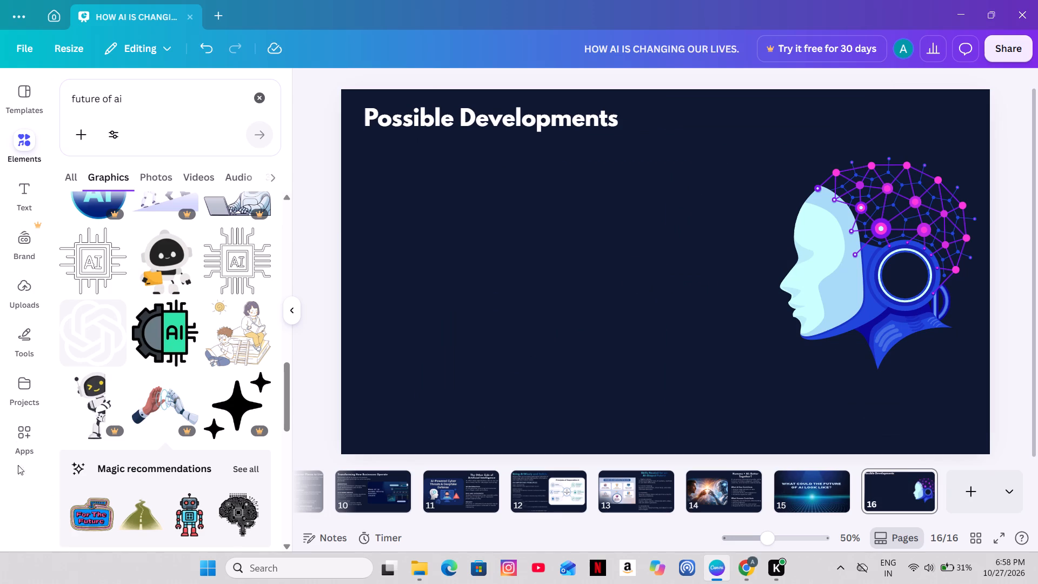
Browse the remaining "future of ai" graphics for another illustration suited to page 16, and clear the search.
{"action": "scroll", "coordinate": [194, 371], "scroll_direction": "down", "scroll_amount": 8}
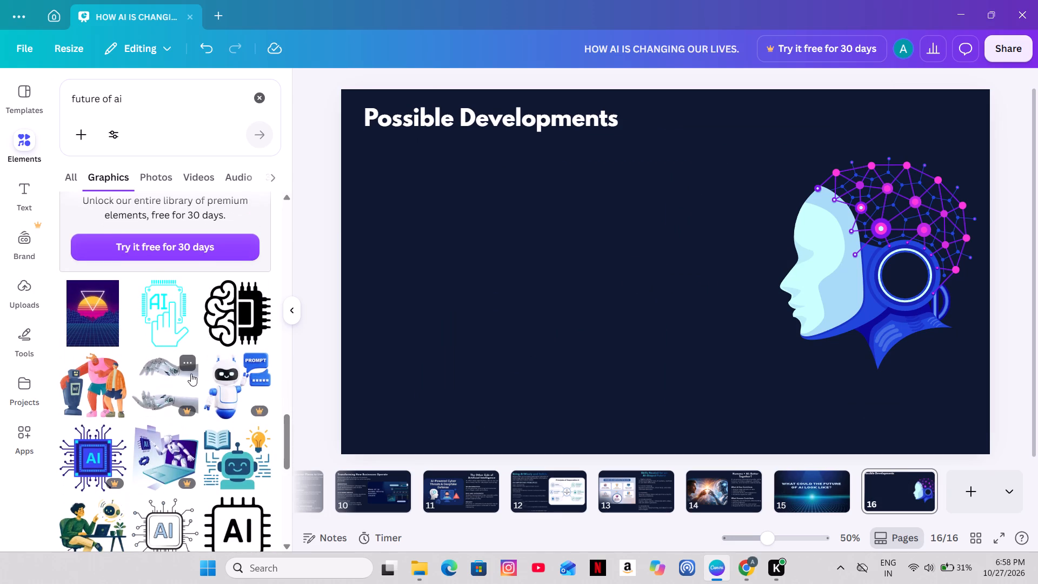
{"action": "scroll", "coordinate": [191, 374], "scroll_direction": "down", "scroll_amount": 3}
{"action": "scroll", "coordinate": [191, 374], "scroll_direction": "up", "scroll_amount": 1}
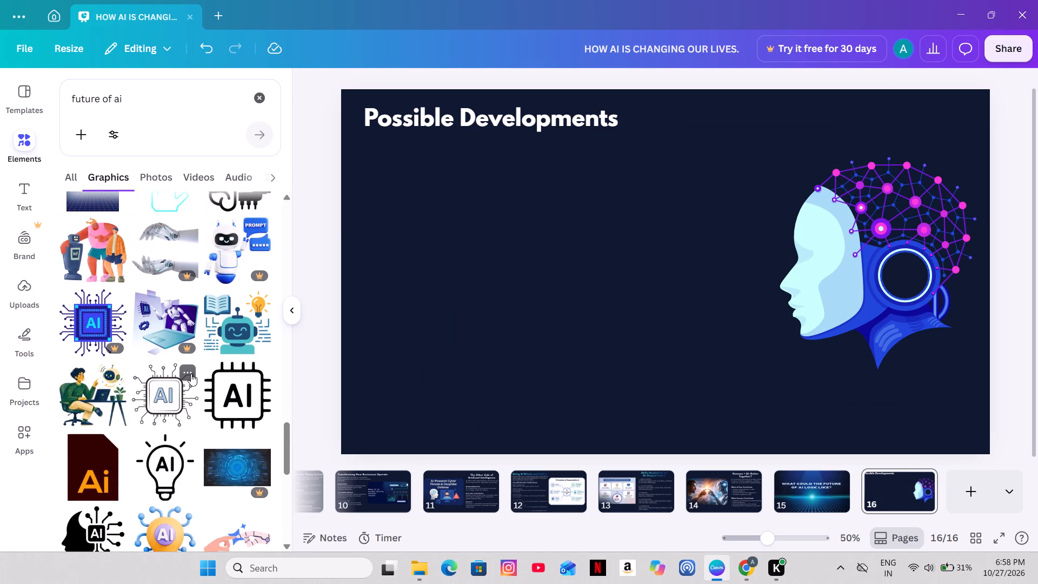
{"action": "scroll", "coordinate": [191, 374], "scroll_direction": "down", "scroll_amount": 1}
{"action": "scroll", "coordinate": [191, 374], "scroll_direction": "up", "scroll_amount": 2}
{"action": "scroll", "coordinate": [191, 374], "scroll_direction": "down", "scroll_amount": 2}
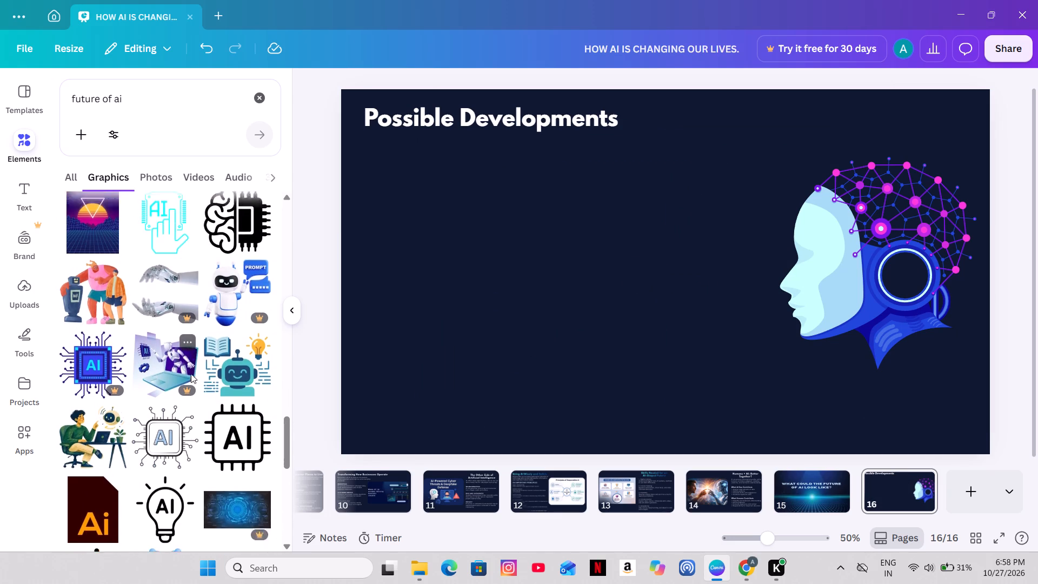
{"action": "scroll", "coordinate": [189, 373], "scroll_direction": "down", "scroll_amount": 2}
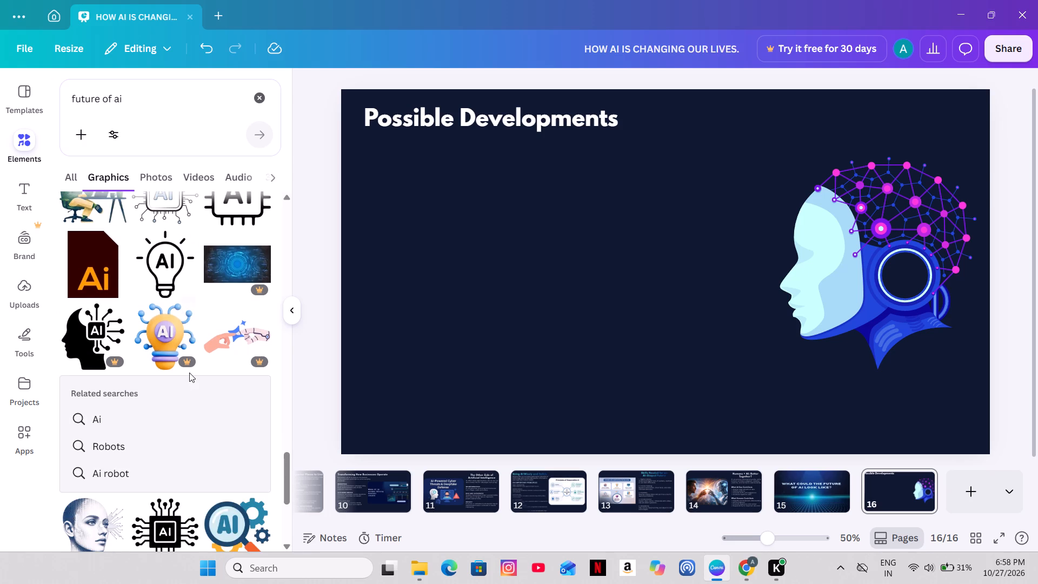
{"action": "scroll", "coordinate": [189, 373], "scroll_direction": "down", "scroll_amount": 4}
{"action": "scroll", "coordinate": [189, 373], "scroll_direction": "up", "scroll_amount": 3}
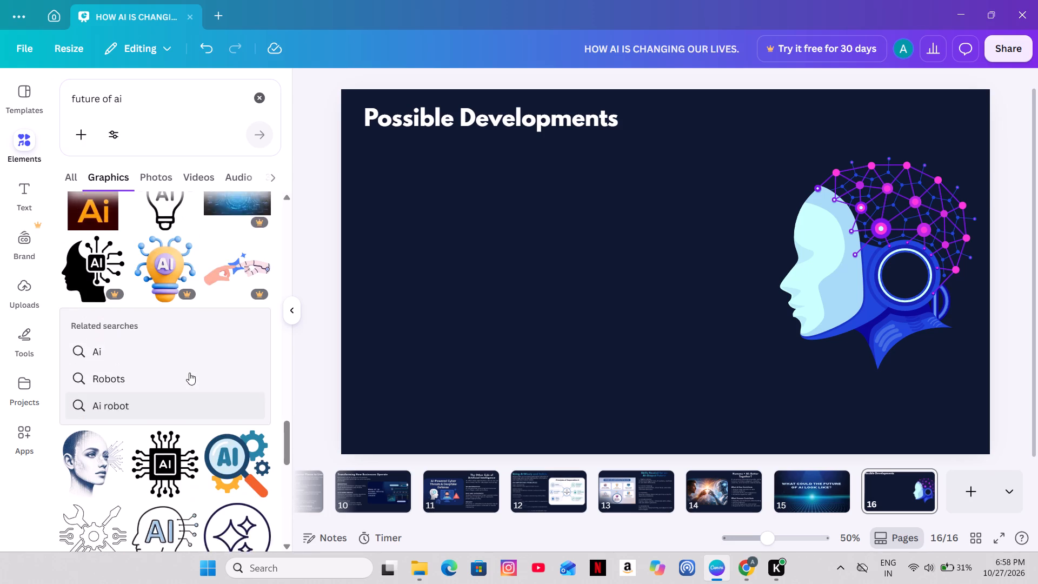
{"action": "scroll", "coordinate": [189, 373], "scroll_direction": "down", "scroll_amount": 2}
{"action": "scroll", "coordinate": [189, 373], "scroll_direction": "up", "scroll_amount": 7}
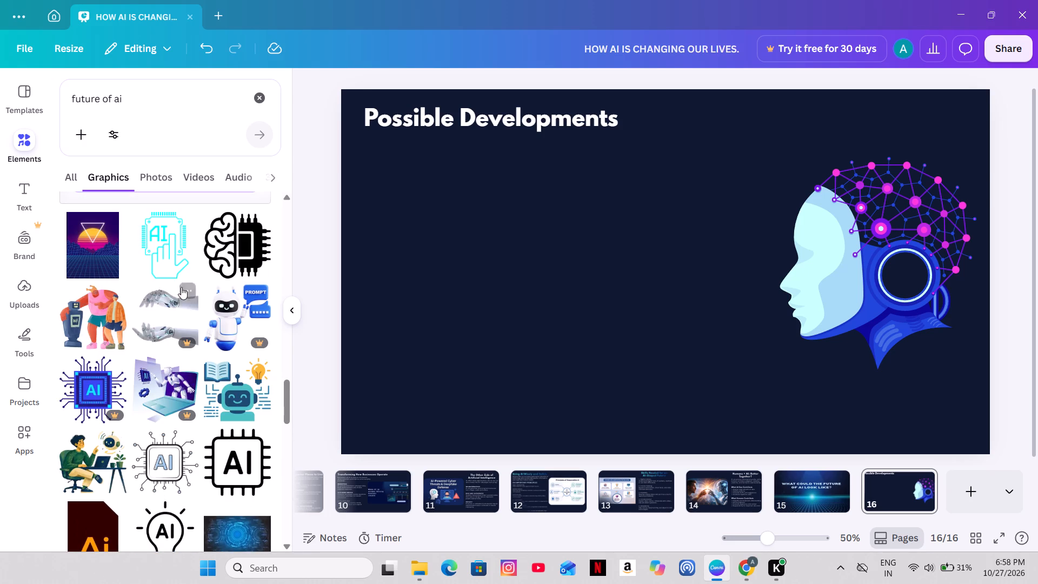
{"action": "left_click", "coordinate": [267, 91]}
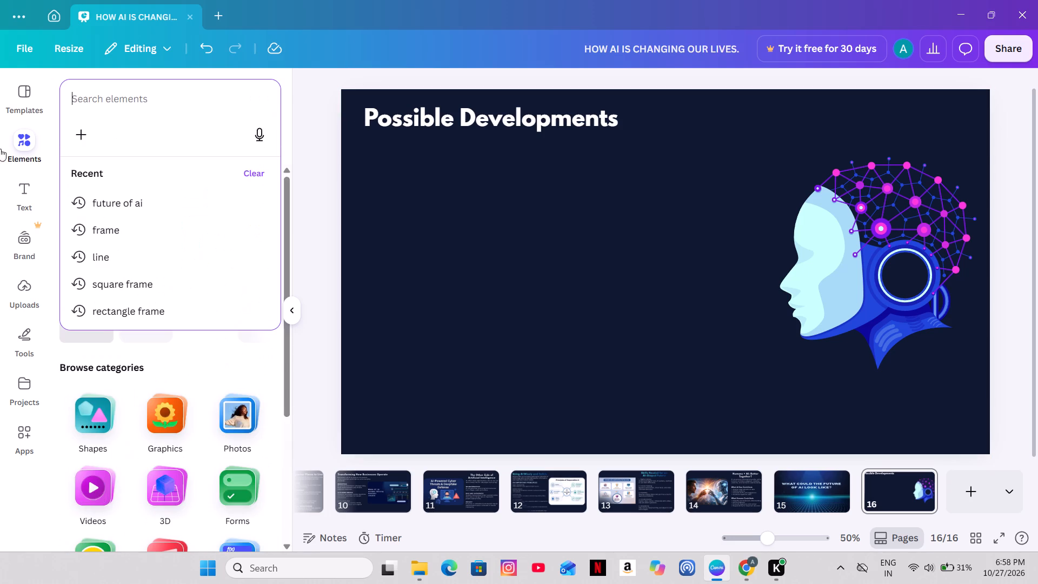
{"action": "left_click", "coordinate": [22, 202]}
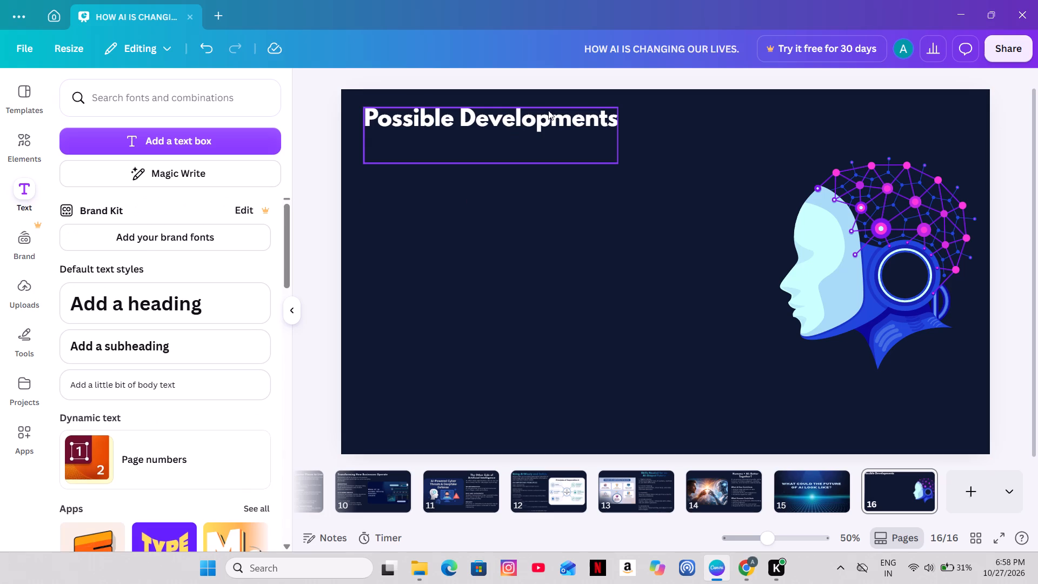
{"action": "left_click", "coordinate": [548, 115]}
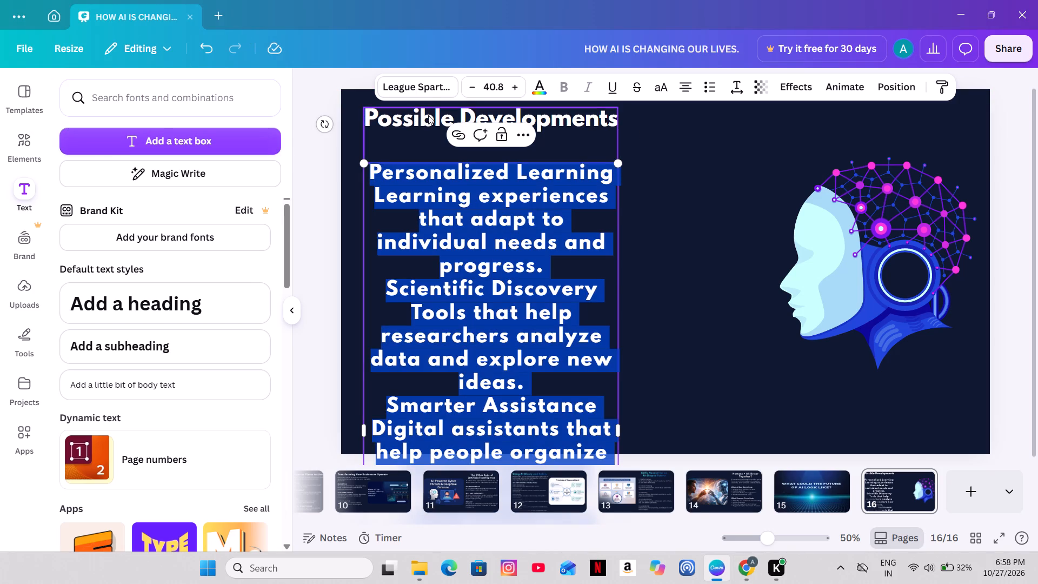
{"action": "left_click_drag", "start_coordinate": [461, 86], "coordinate": [465, 89]}
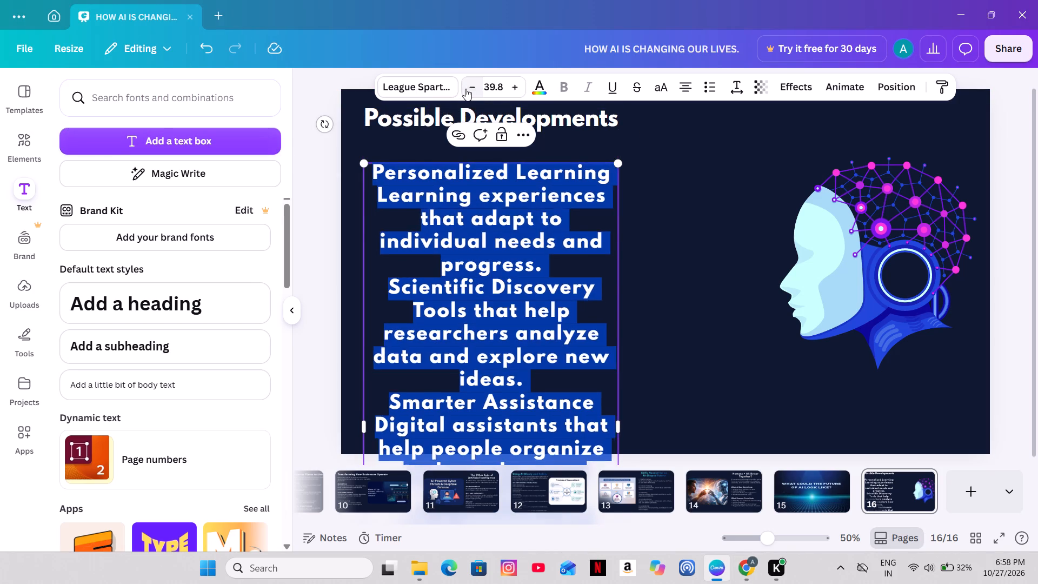
{"action": "left_click_drag", "start_coordinate": [465, 89], "coordinate": [473, 89]}
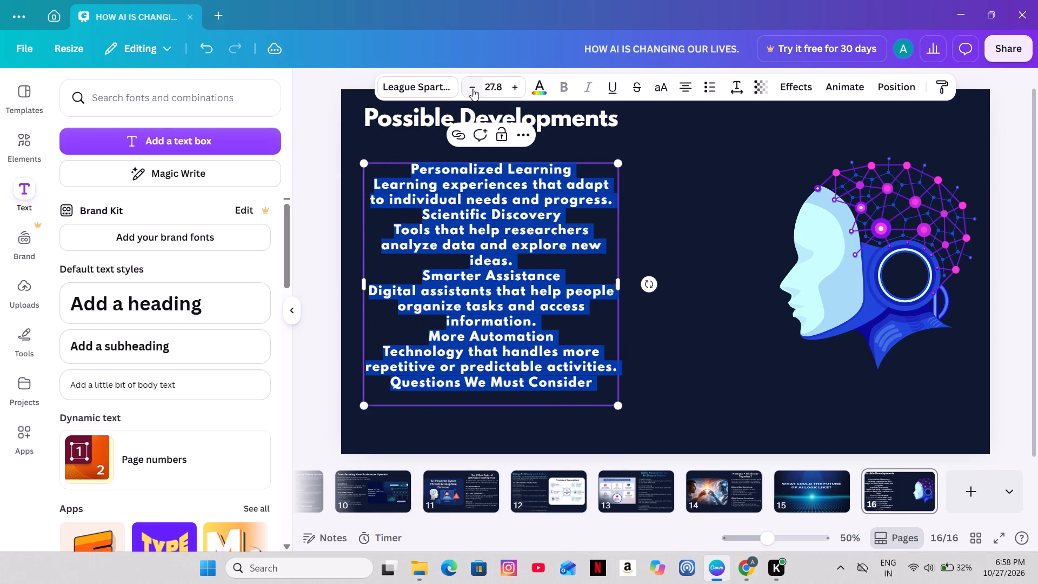
{"action": "left_click_drag", "start_coordinate": [473, 89], "coordinate": [474, 89]}
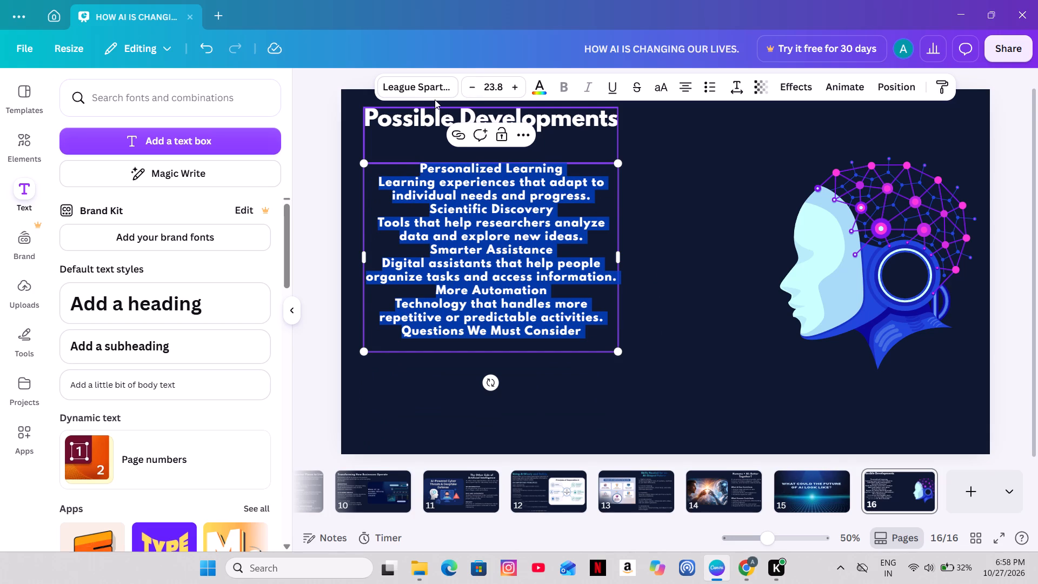
Change the font of the pasted developments text on page 16 to Open Sans.
{"action": "left_click", "coordinate": [425, 90]}
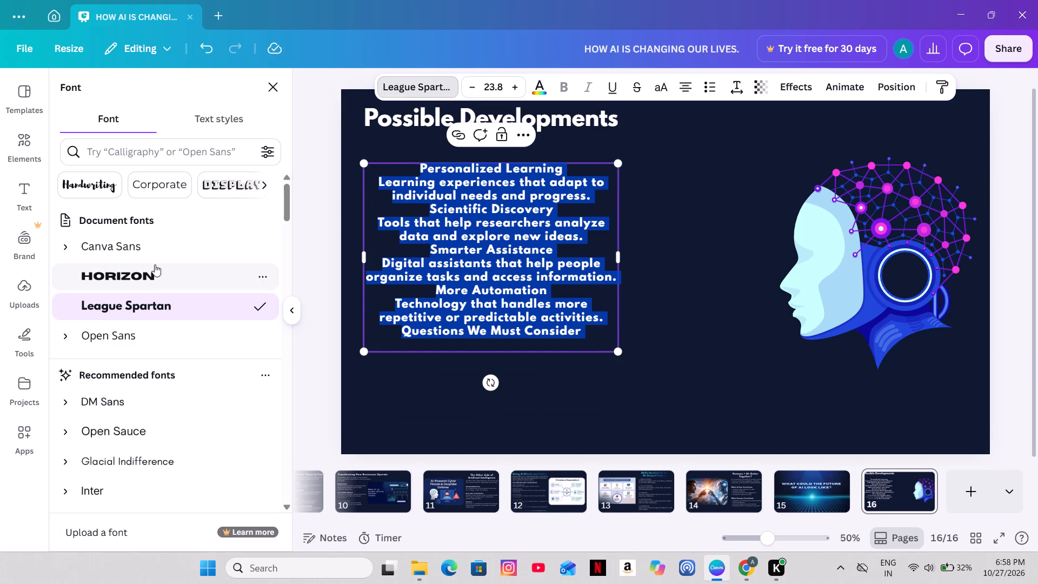
{"action": "scroll", "coordinate": [154, 267], "scroll_direction": "up", "scroll_amount": 8}
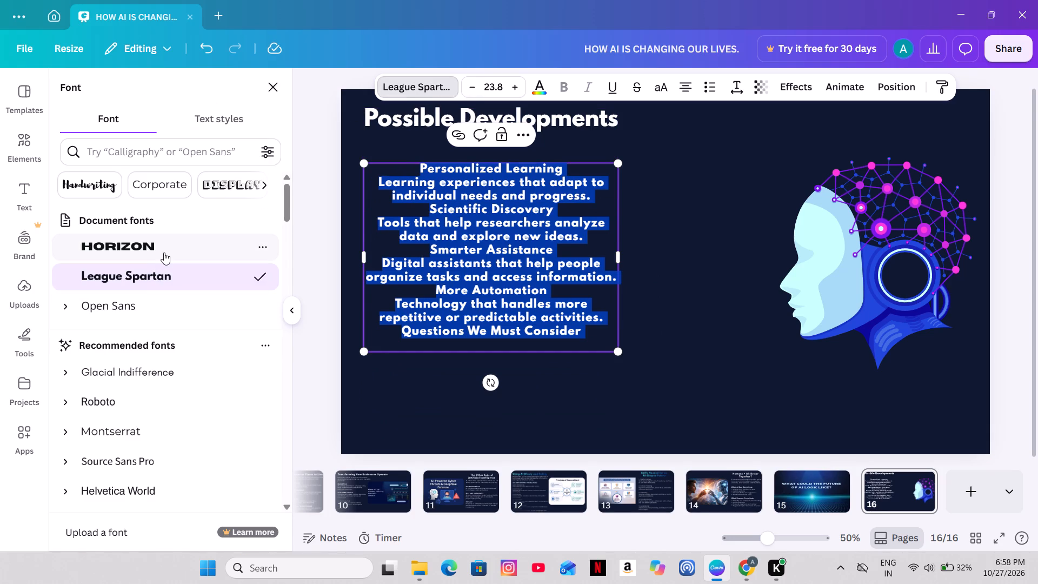
{"action": "scroll", "coordinate": [164, 253], "scroll_direction": "up", "scroll_amount": 9}
{"action": "scroll", "coordinate": [164, 252], "scroll_direction": "down", "scroll_amount": 7}
{"action": "scroll", "coordinate": [155, 247], "scroll_direction": "up", "scroll_amount": 14}
{"action": "scroll", "coordinate": [117, 447], "scroll_direction": "down", "scroll_amount": 2}
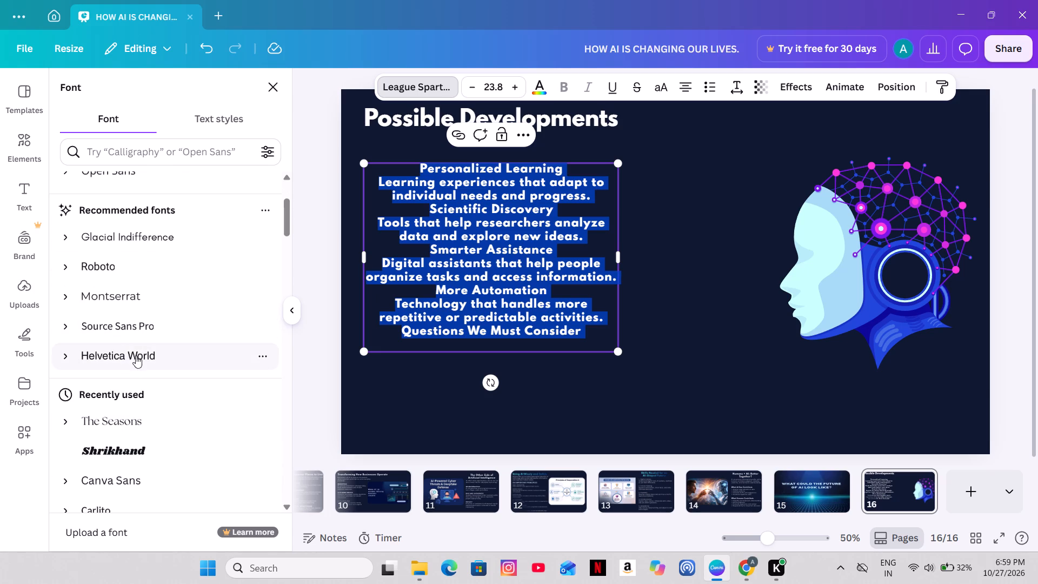
{"action": "scroll", "coordinate": [136, 356], "scroll_direction": "down", "scroll_amount": 2}
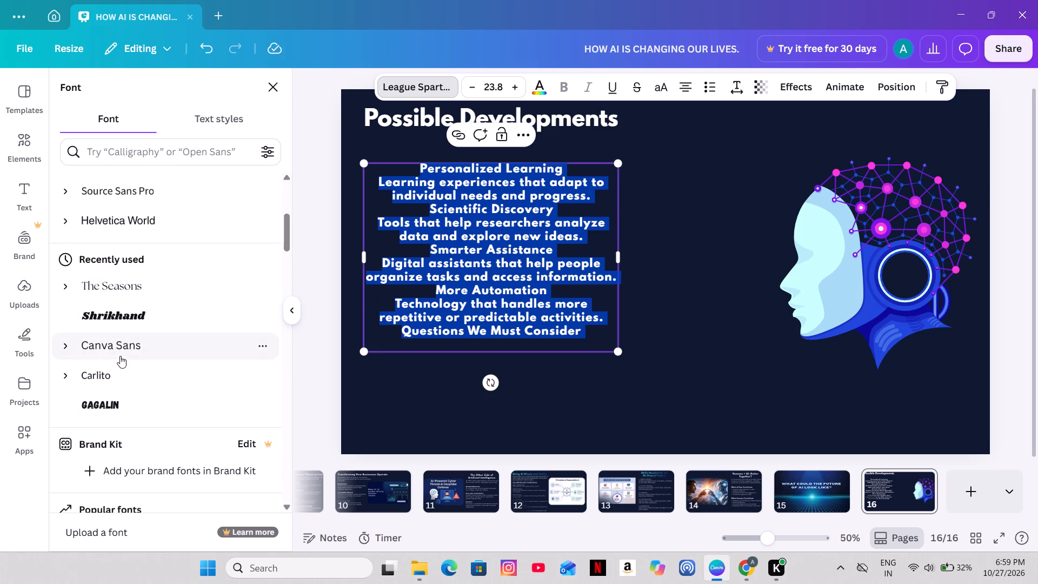
{"action": "scroll", "coordinate": [115, 394], "scroll_direction": "down", "scroll_amount": 4}
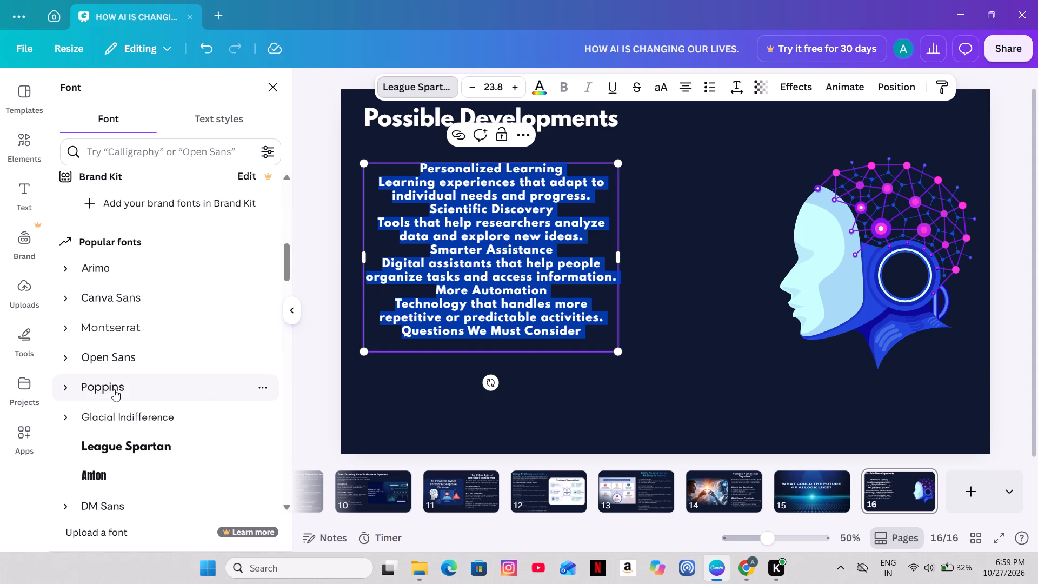
{"action": "left_click", "coordinate": [176, 364]}
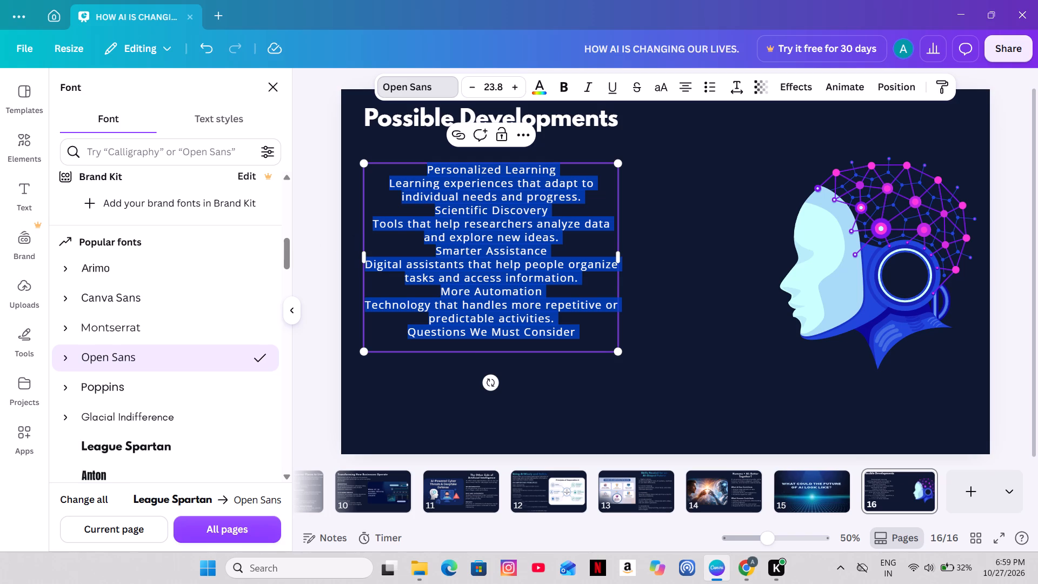
Widen the developments text box to fit longer lines and left-align its text.
{"action": "left_click_drag", "start_coordinate": [620, 256], "coordinate": [669, 251]}
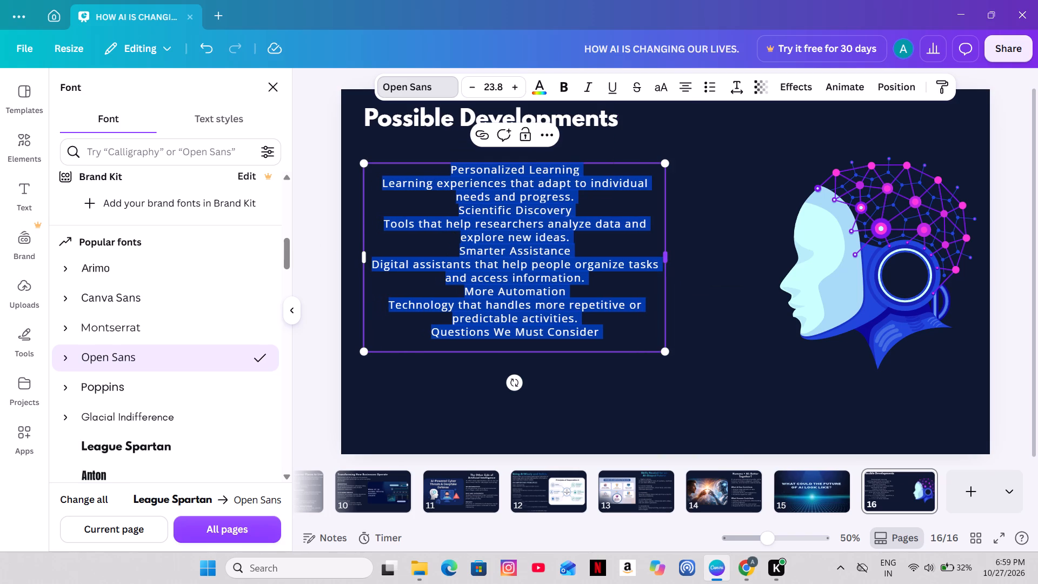
{"action": "left_click", "coordinate": [681, 96]}
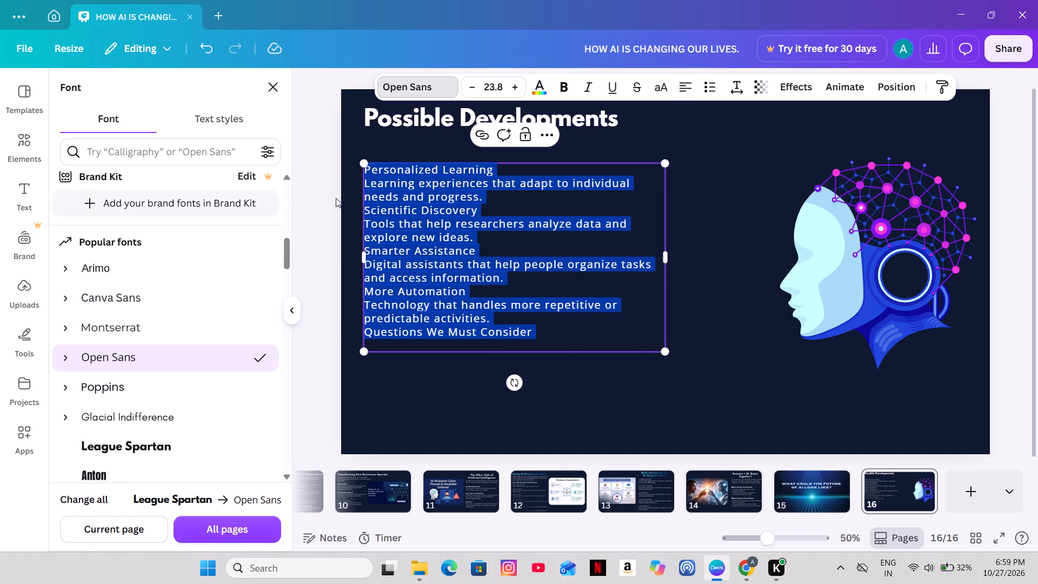
{"action": "left_click", "coordinate": [1019, 173]}
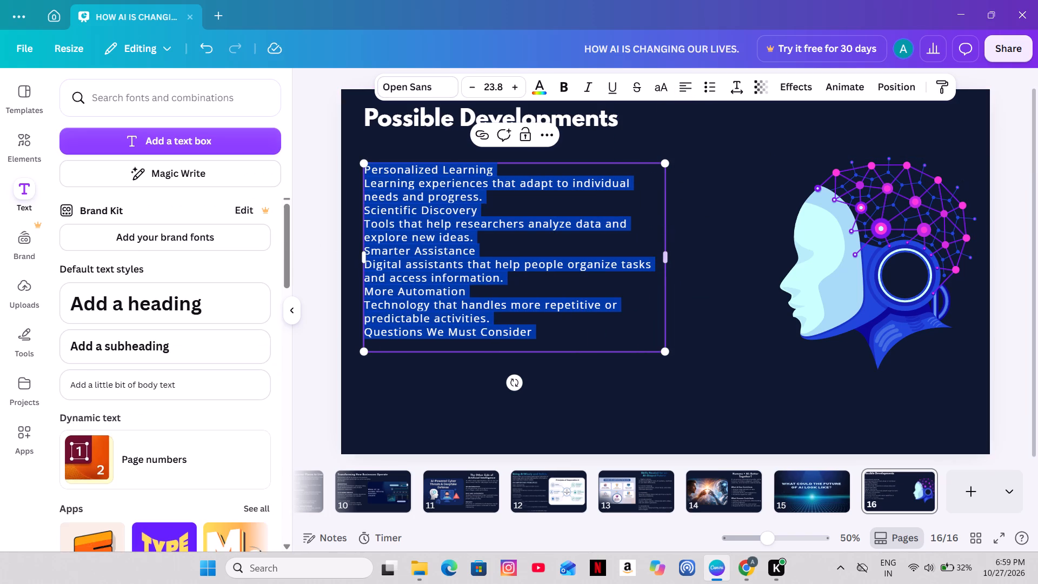
Insert blank lines to separate the Personalized Learning, Scientific Discovery, Smarter Assistance and More Automation sections.
{"action": "left_click", "coordinate": [482, 198]}
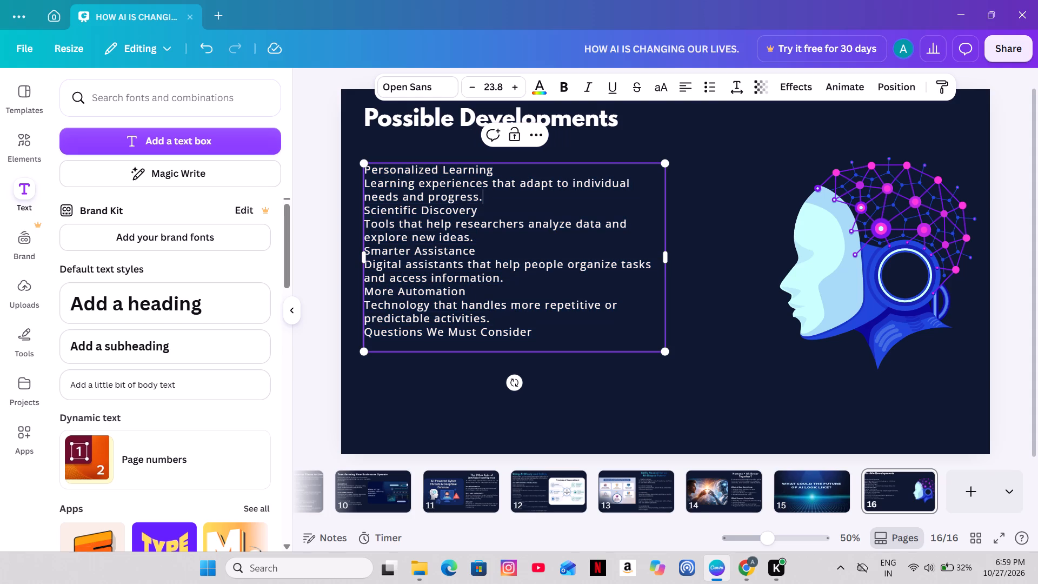
{"action": "key", "text": "shift+Return"}
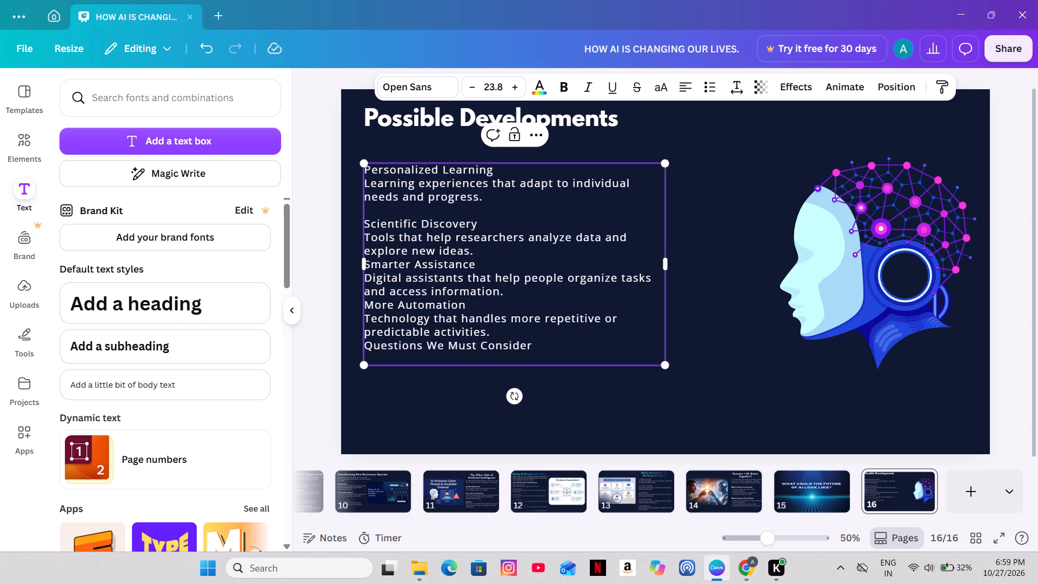
{"action": "left_click", "coordinate": [474, 249]}
{"action": "key", "text": "shift+Return"}
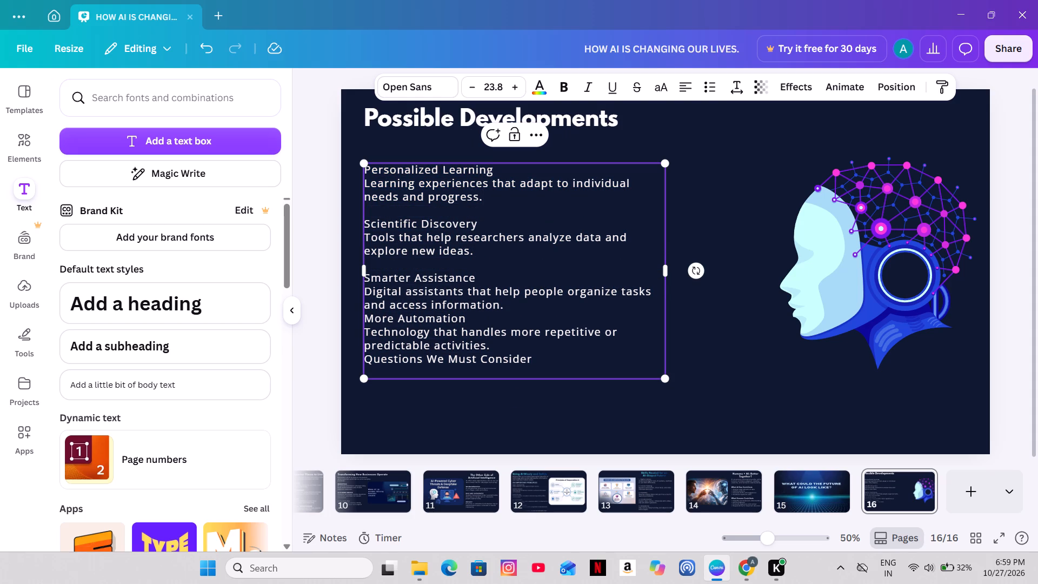
{"action": "left_click", "coordinate": [503, 311]}
{"action": "key", "text": "shift+Return"}
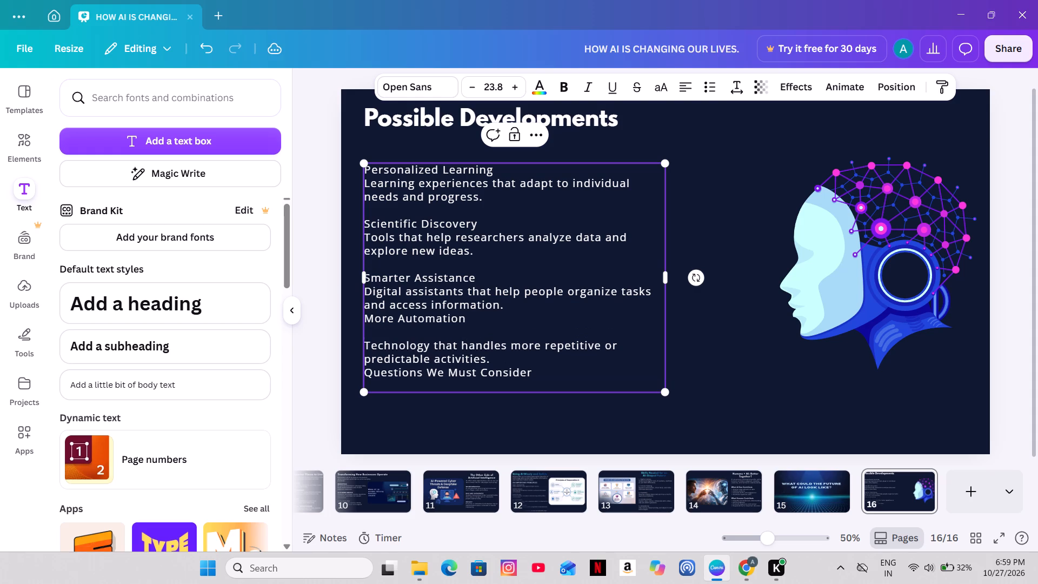
{"action": "key", "text": "ctrl+z"}
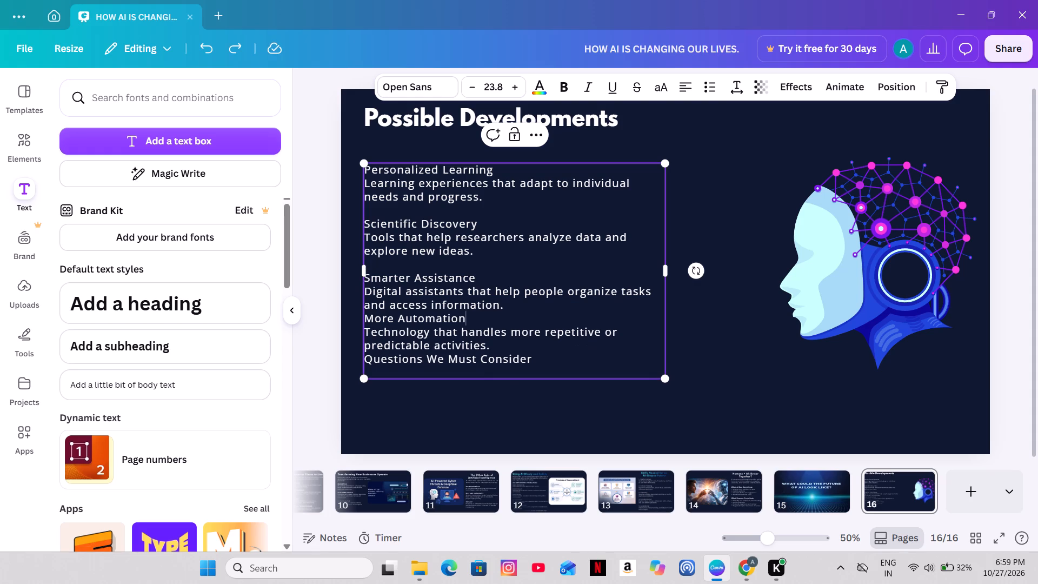
{"action": "left_click", "coordinate": [509, 306]}
{"action": "key", "text": "shift+Return"}
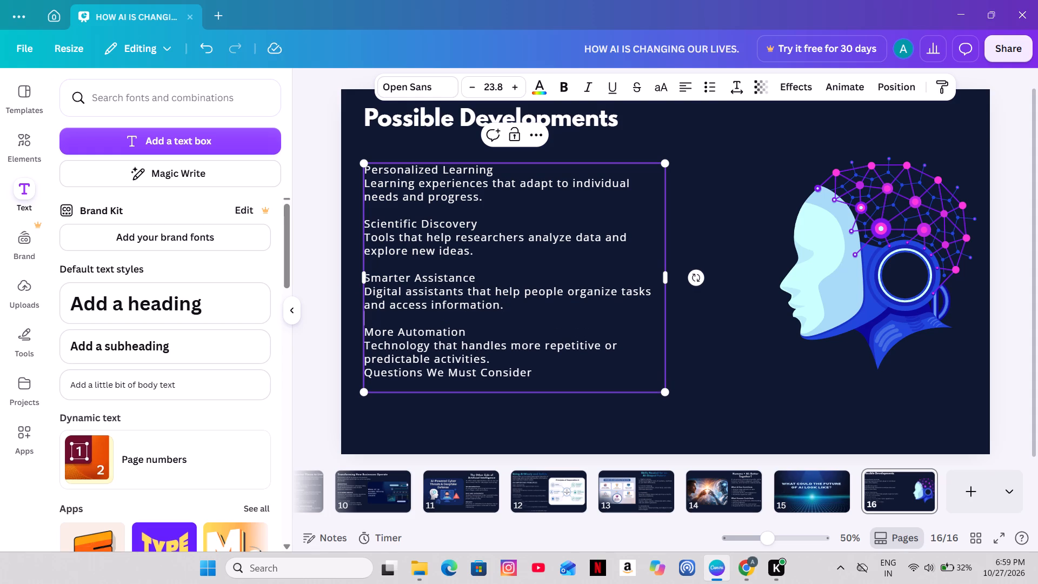
Delete the Questions We Must Consider line at the end of the developments text.
{"action": "left_click", "coordinate": [500, 360]}
{"action": "left_click_drag", "start_coordinate": [549, 371], "coordinate": [377, 365]}
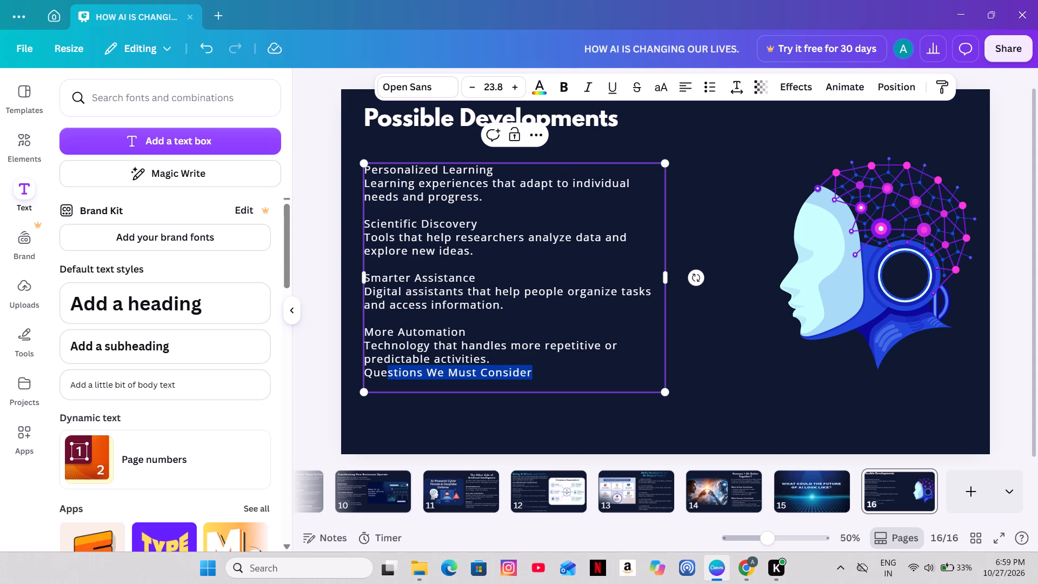
{"action": "left_click_drag", "start_coordinate": [377, 365], "coordinate": [352, 367]}
{"action": "key", "text": "BackSpace"}
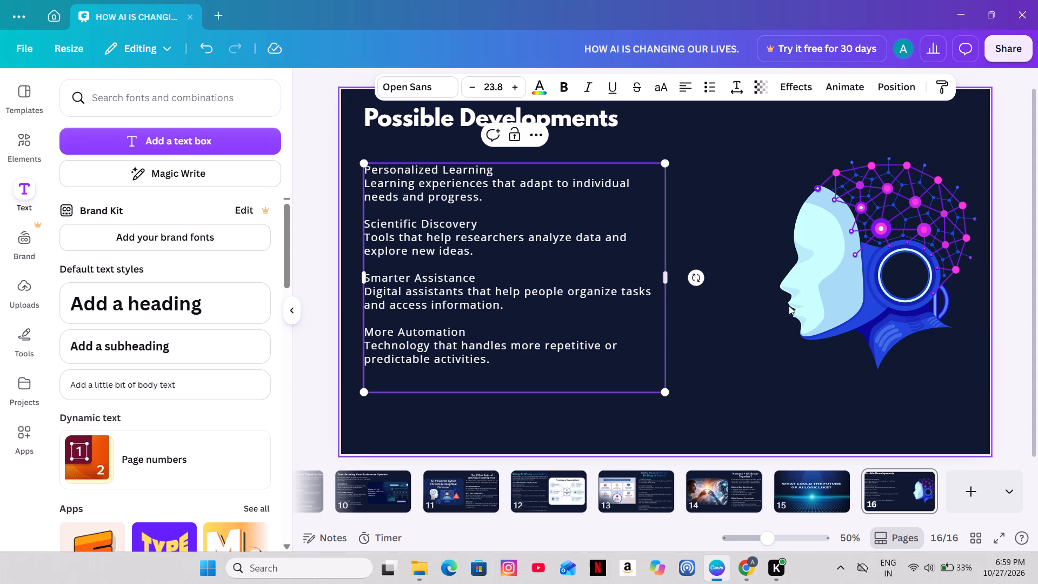
{"action": "left_click", "coordinate": [1009, 253]}
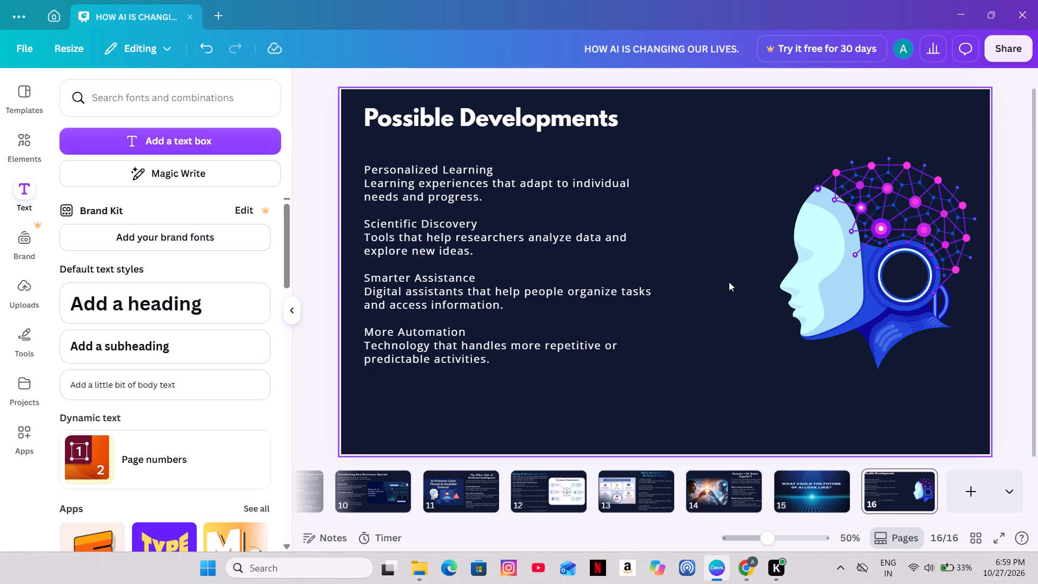
Move the developments text block up to sit just below the Possible Developments title.
{"action": "left_click_drag", "start_coordinate": [502, 273], "coordinate": [501, 244]}
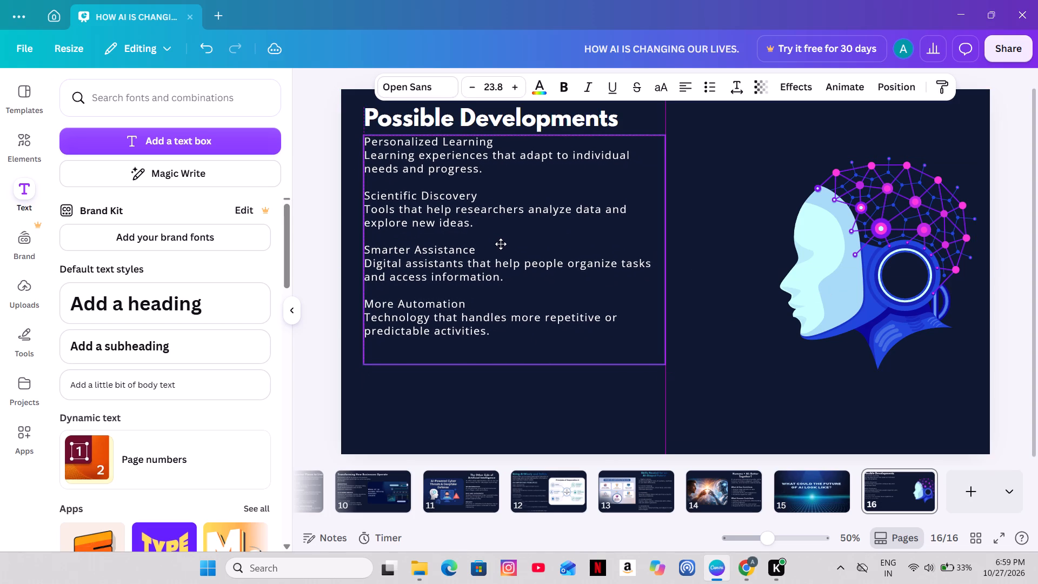
{"action": "left_click_drag", "start_coordinate": [501, 244], "coordinate": [501, 248]}
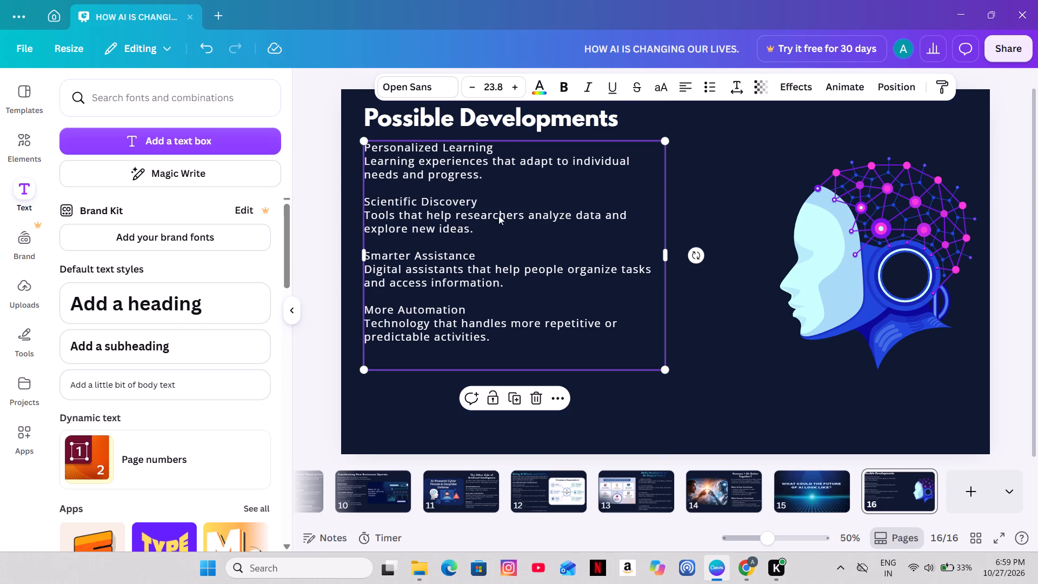
Bold the Personalized Learning, Scientific Discovery, Smarter Assistance and More Automation headings in the developments text.
{"action": "left_click", "coordinate": [509, 147]}
{"action": "left_click_drag", "start_coordinate": [509, 143], "coordinate": [365, 148]}
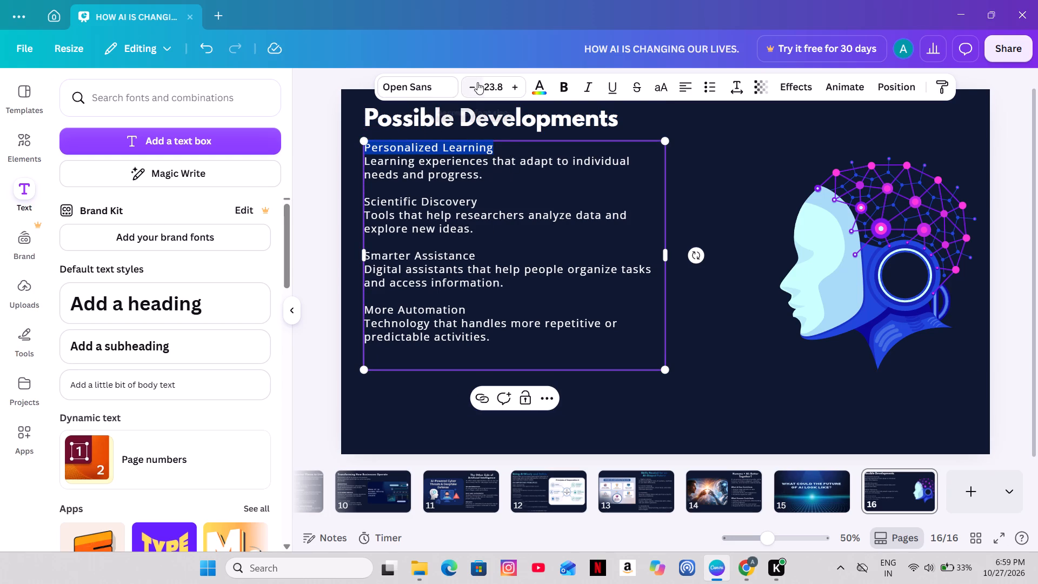
{"action": "left_click", "coordinate": [557, 95]}
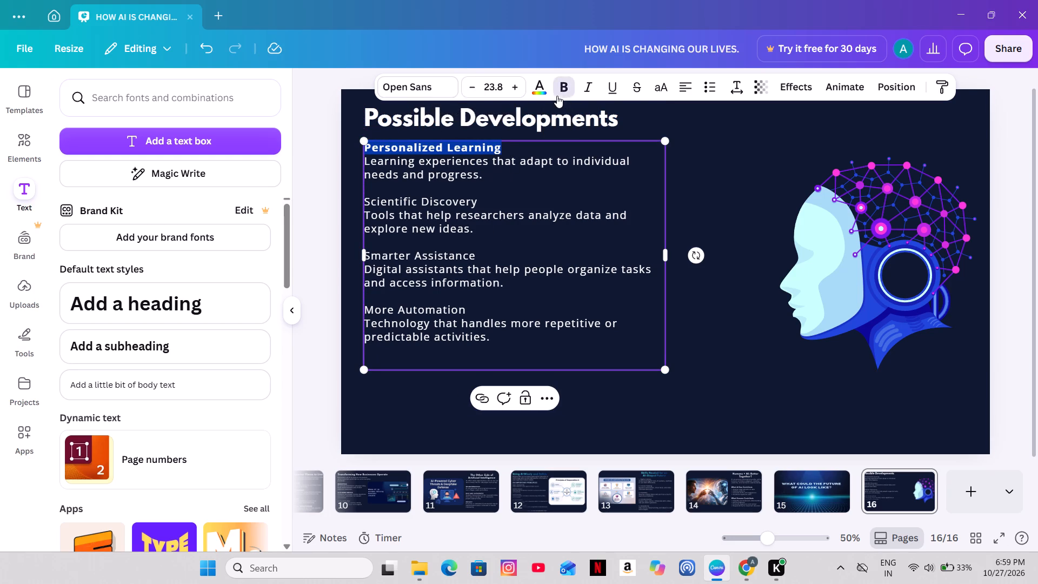
{"action": "left_click_drag", "start_coordinate": [493, 203], "coordinate": [374, 212]}
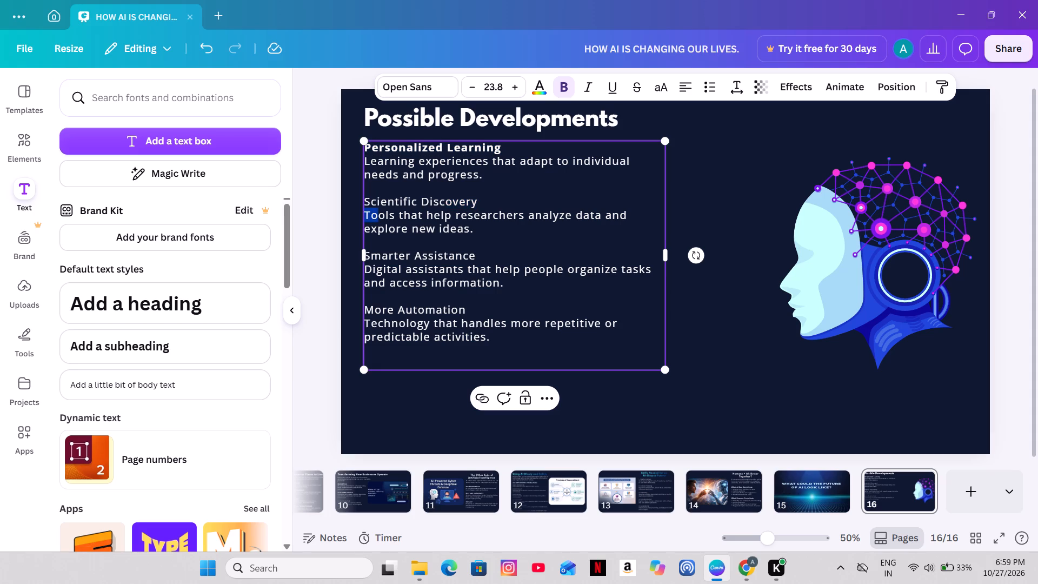
{"action": "left_click_drag", "start_coordinate": [374, 212], "coordinate": [358, 201]}
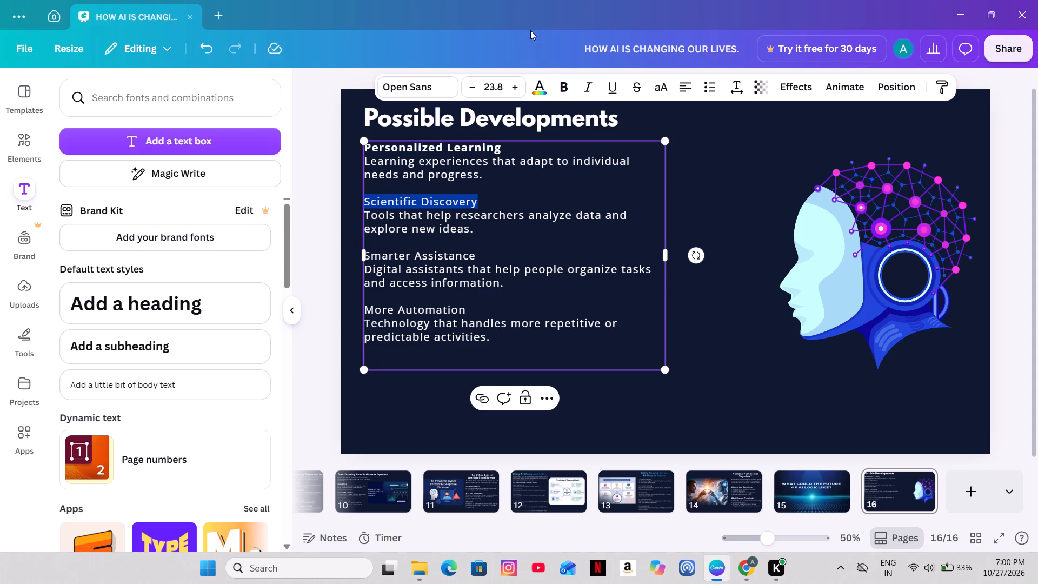
{"action": "left_click", "coordinate": [569, 90]}
{"action": "left_click_drag", "start_coordinate": [499, 258], "coordinate": [498, 258]}
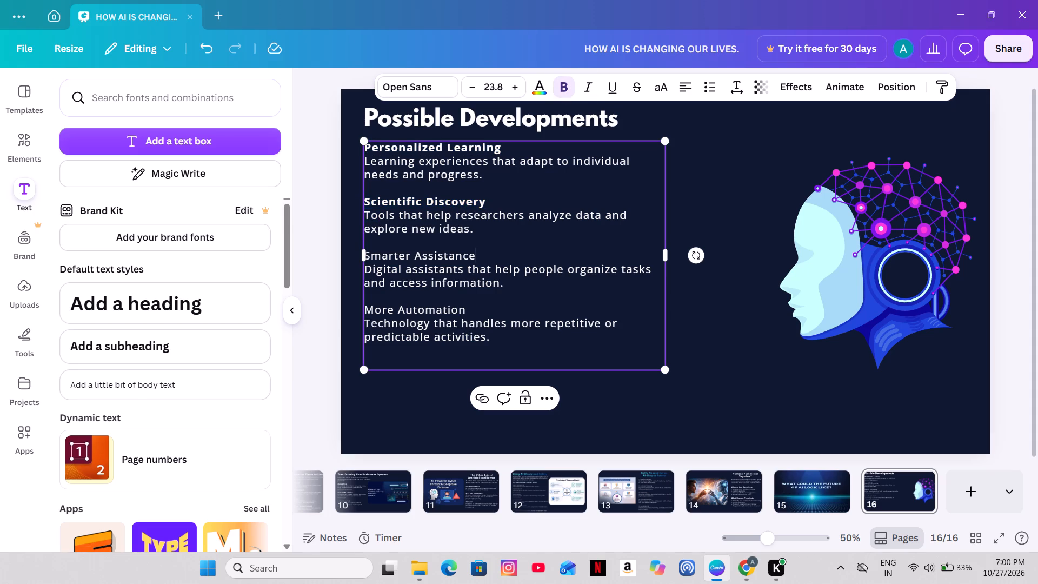
{"action": "left_click_drag", "start_coordinate": [498, 258], "coordinate": [355, 258]}
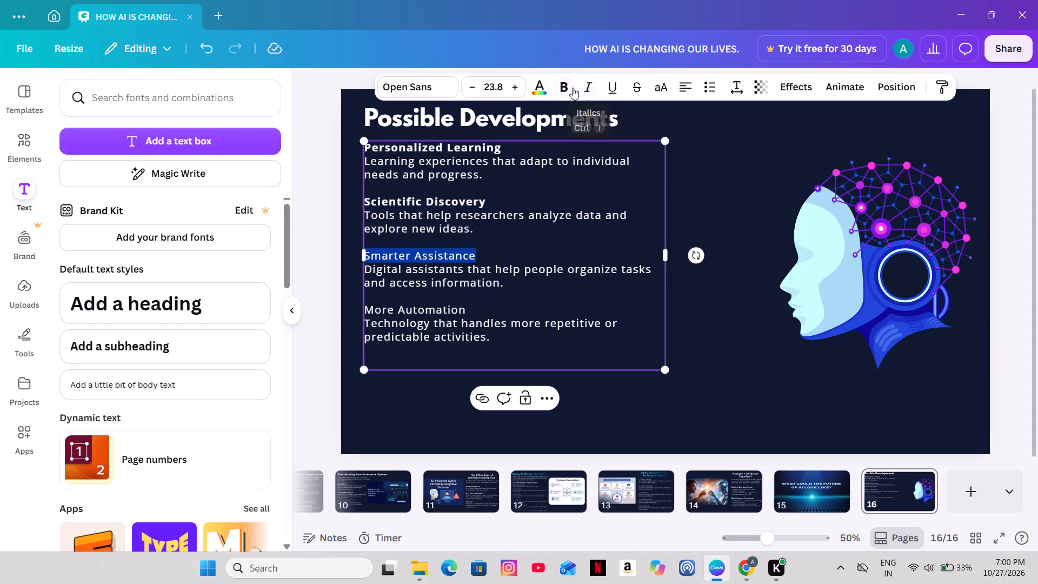
{"action": "left_click", "coordinate": [568, 88]}
{"action": "left_click_drag", "start_coordinate": [490, 313], "coordinate": [387, 313]}
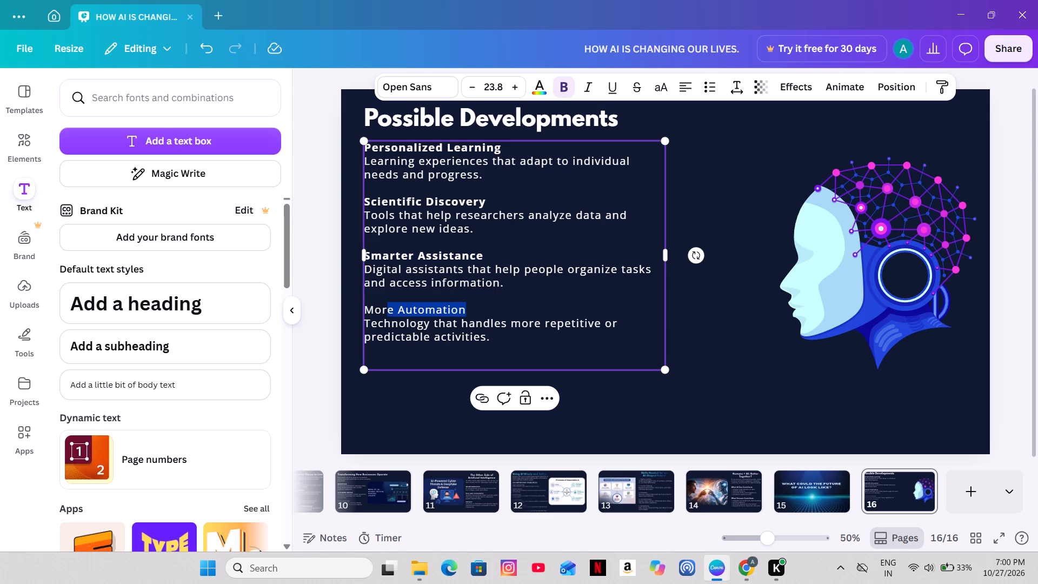
{"action": "left_click_drag", "start_coordinate": [387, 313], "coordinate": [363, 314]}
{"action": "left_click", "coordinate": [555, 89]}
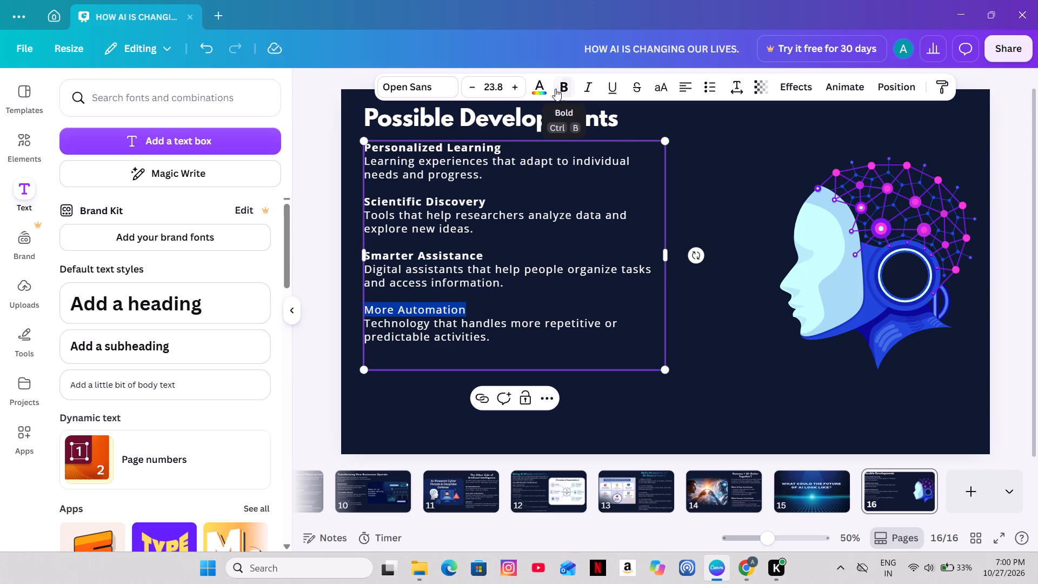
{"action": "left_click", "coordinate": [324, 147]}
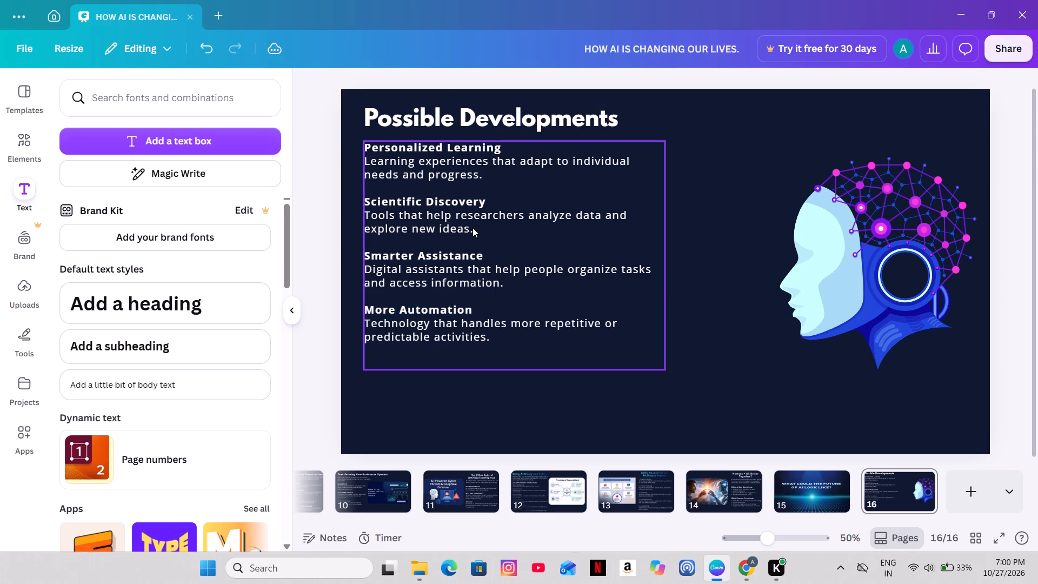
Widen the developments text box until it meets the AI head graphic, so most descriptions fit on one line.
{"action": "key", "text": "Down"}
{"action": "key", "text": "Down"}
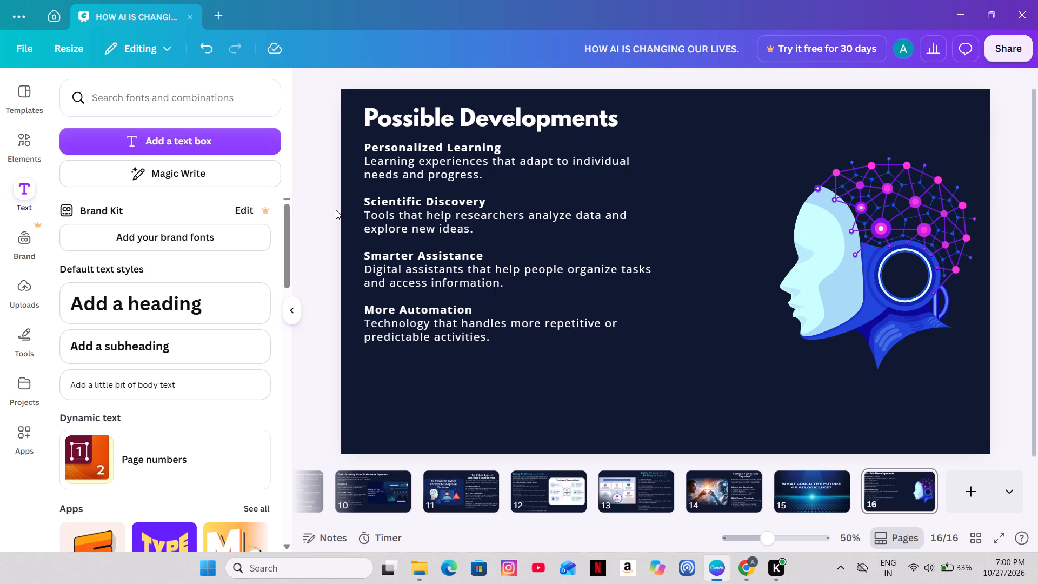
{"action": "left_click", "coordinate": [518, 376]}
{"action": "left_click", "coordinate": [574, 306]}
{"action": "left_click_drag", "start_coordinate": [666, 258], "coordinate": [673, 258]}
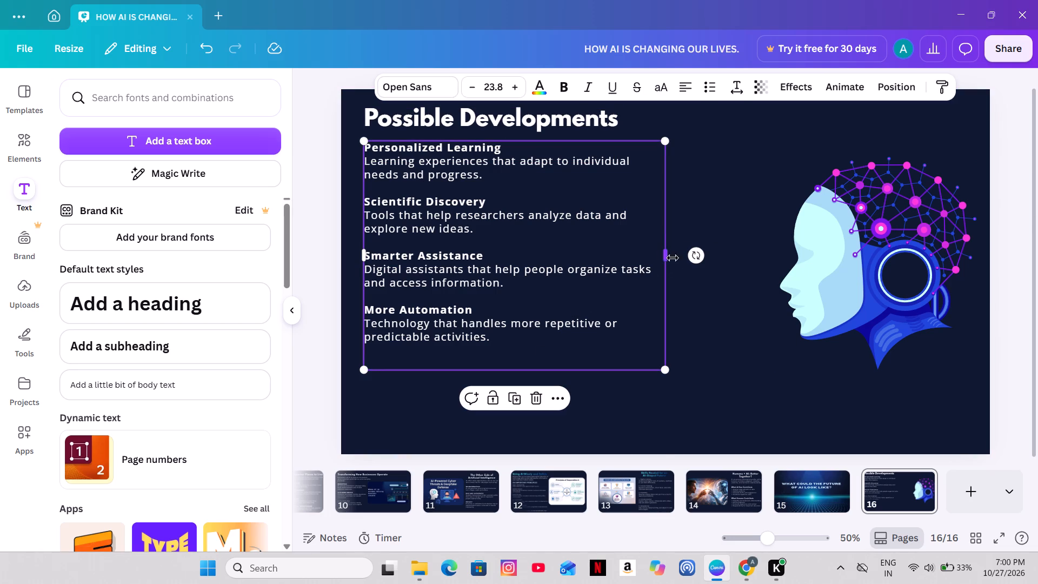
{"action": "left_click_drag", "start_coordinate": [673, 258], "coordinate": [735, 251]}
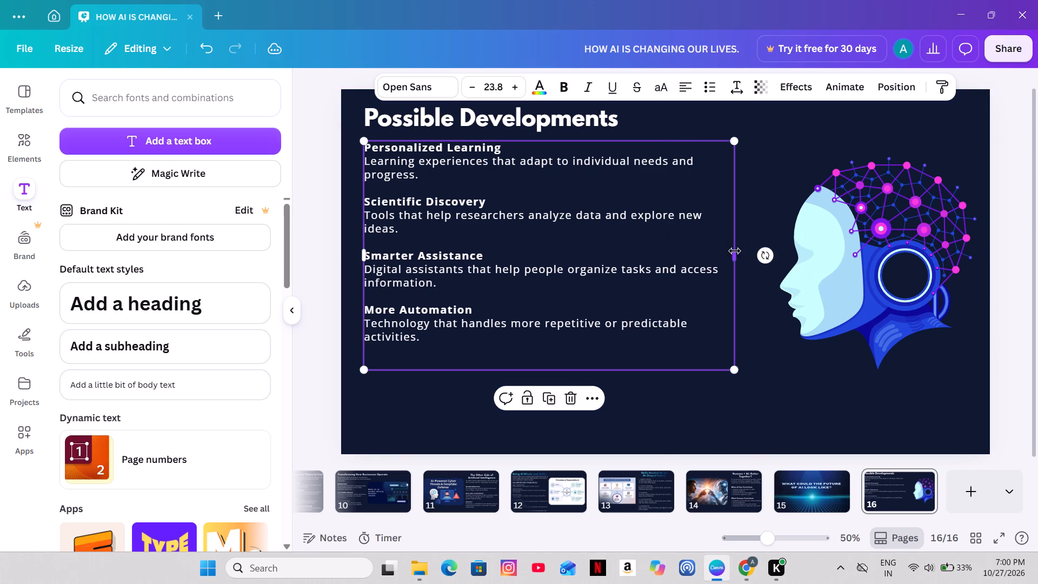
{"action": "left_click", "coordinate": [1012, 249]}
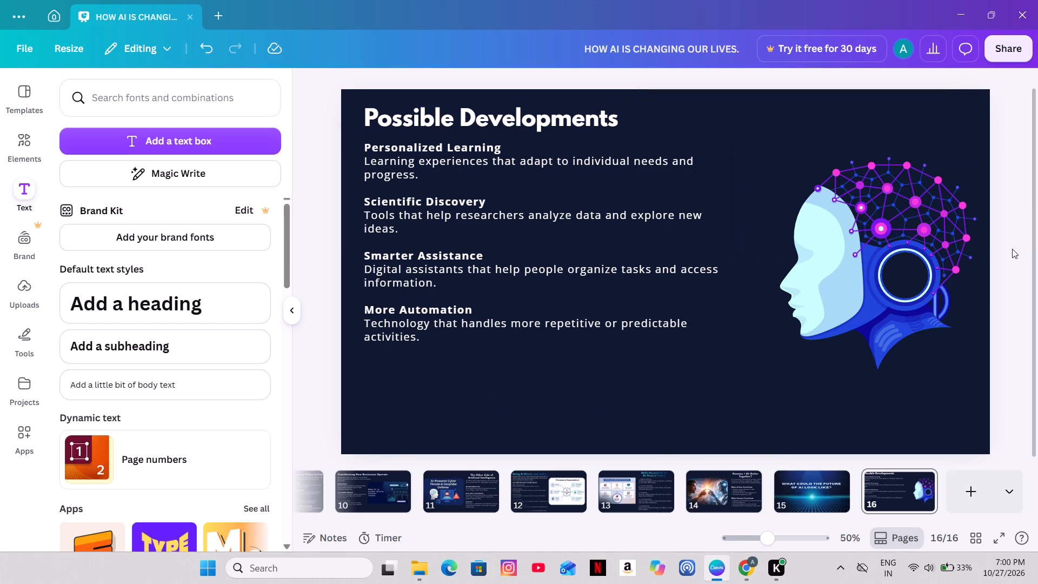
{"action": "left_click_drag", "start_coordinate": [507, 245], "coordinate": [516, 243]}
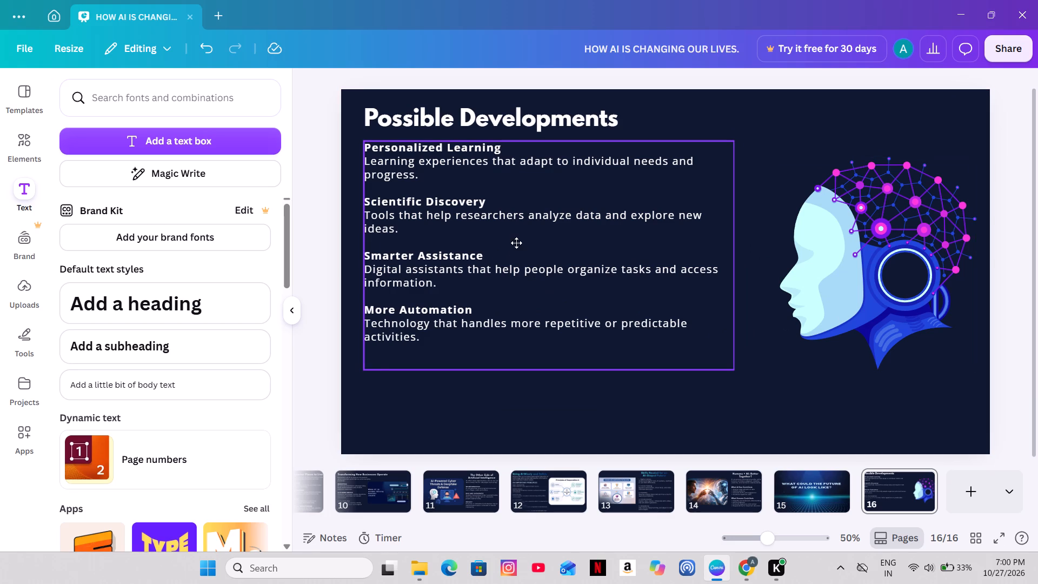
{"action": "key", "text": "ctrl+z"}
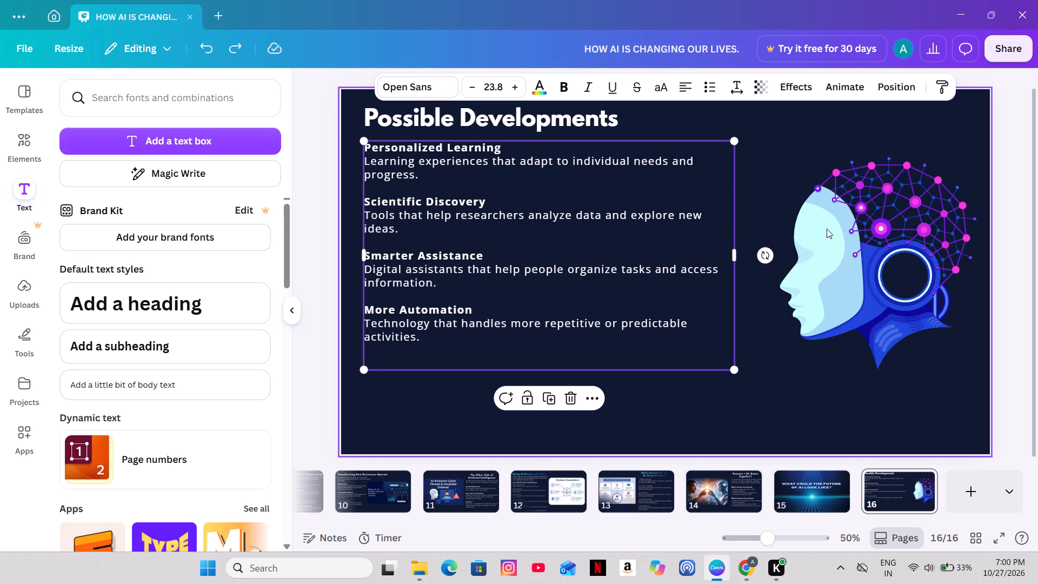
{"action": "left_click_drag", "start_coordinate": [737, 253], "coordinate": [793, 253]}
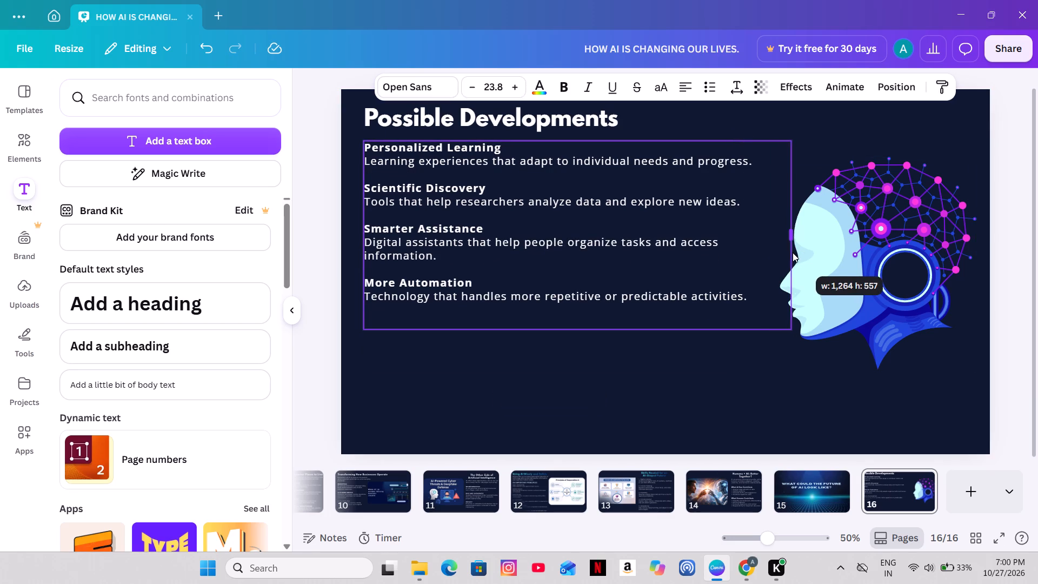
{"action": "left_click_drag", "start_coordinate": [793, 253], "coordinate": [793, 255]}
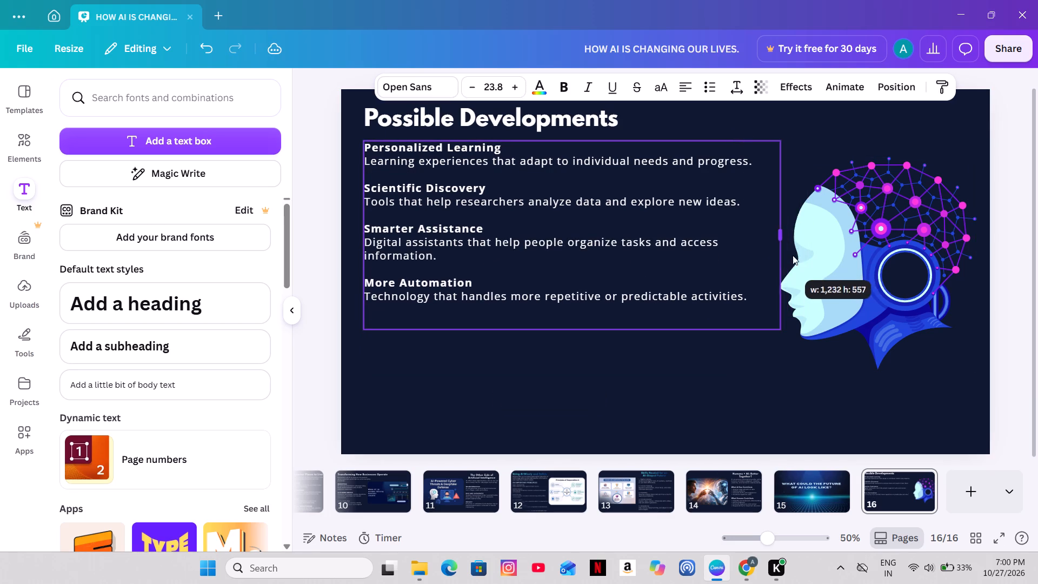
{"action": "left_click_drag", "start_coordinate": [793, 255], "coordinate": [791, 255]}
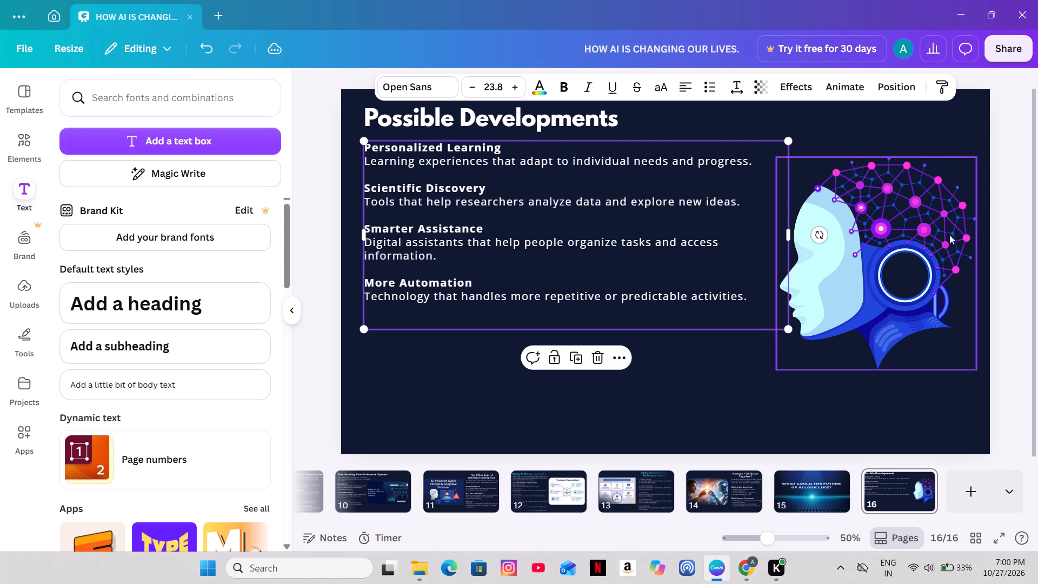
{"action": "left_click", "coordinate": [1012, 218]}
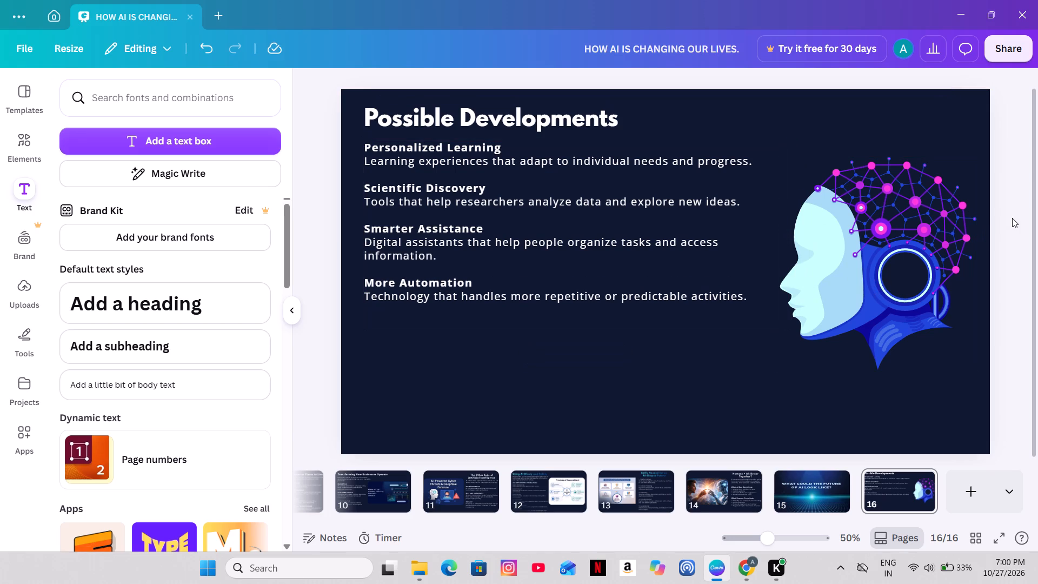
Nudge the developments text block slightly left and up beneath the Possible Developments title.
{"action": "left_click", "coordinate": [538, 196]}
{"action": "key", "text": "Down"}
{"action": "key", "text": "Left"}
{"action": "key", "text": "Left"}
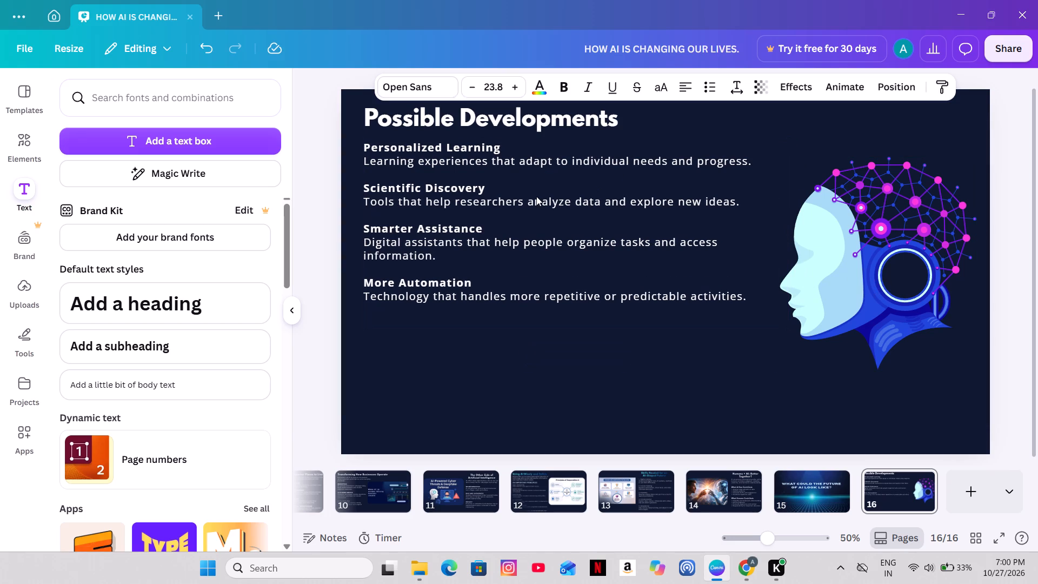
{"action": "key", "text": "Up"}
{"action": "key", "text": "Up"}
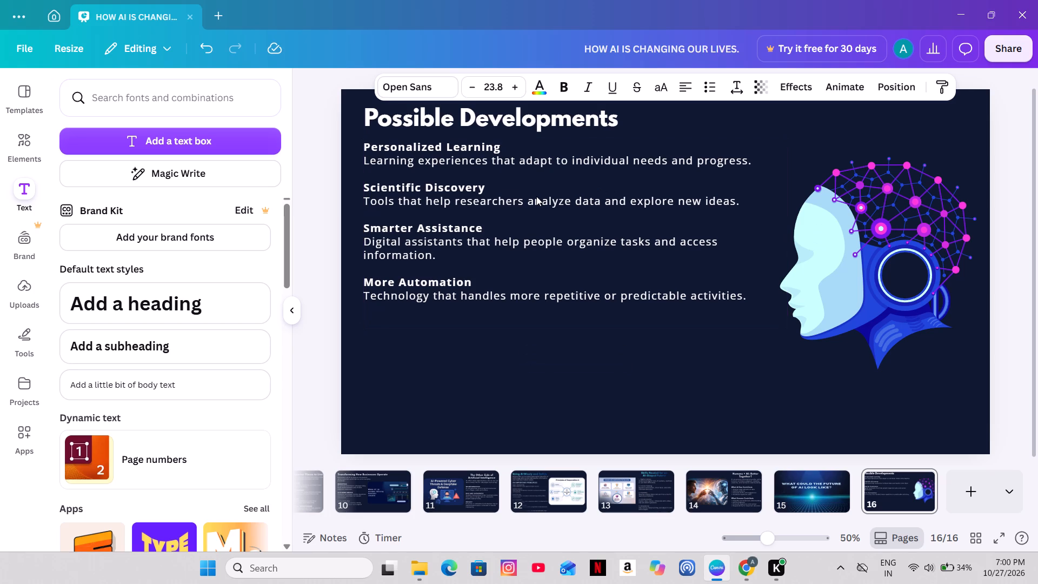
{"action": "left_click", "coordinate": [1031, 236]}
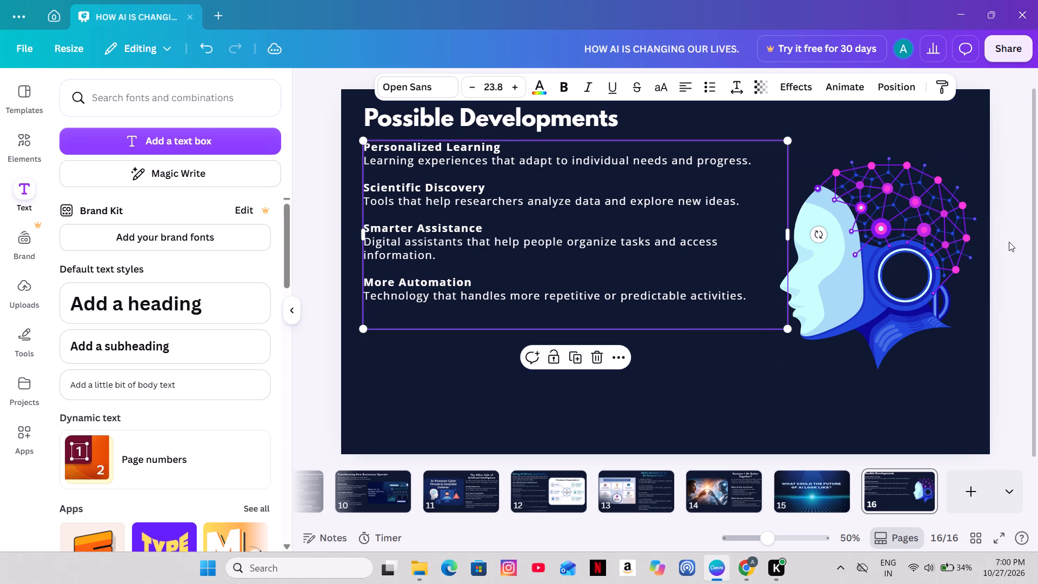